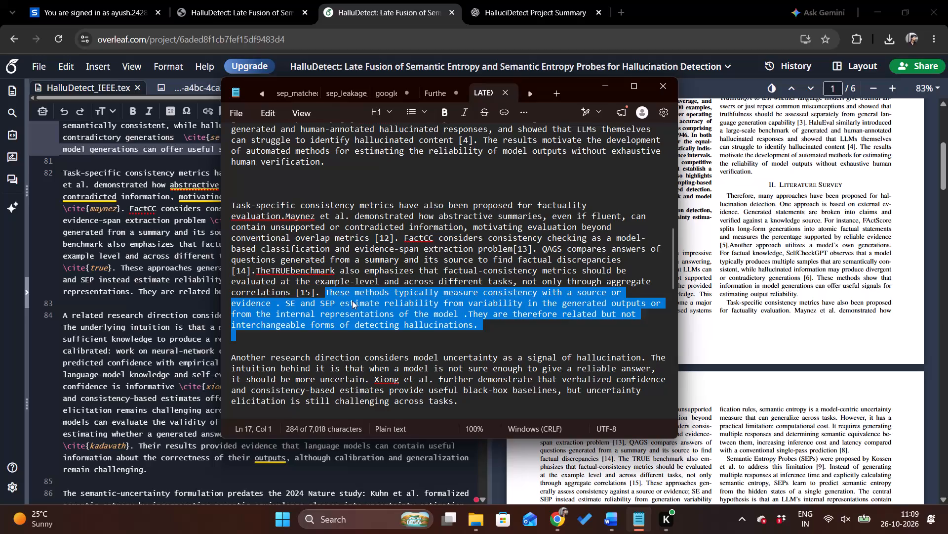
Replace the closing 'These approaches generally assess…' passage of the task-specific consistency paragraph in Overleaf with the selected Notepad text, without extra blank lines.
key(ctrl+c)
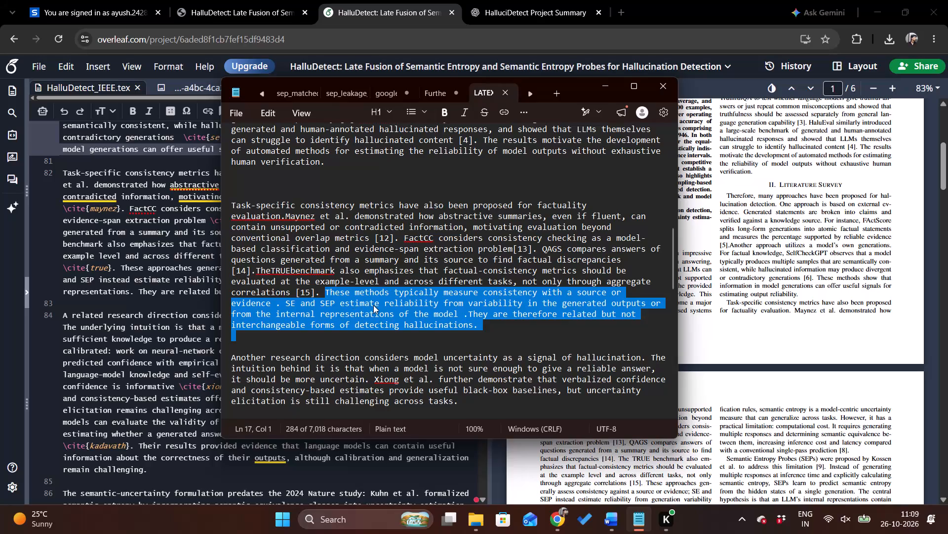
click(123, 267)
drag(123, 267, 468, 293)
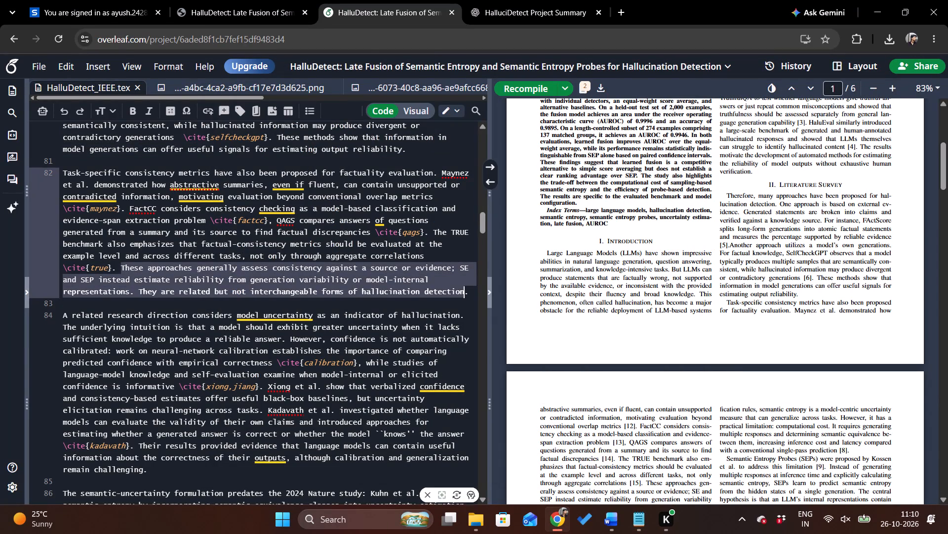
drag(468, 293, 468, 292)
key(ctrl+v)
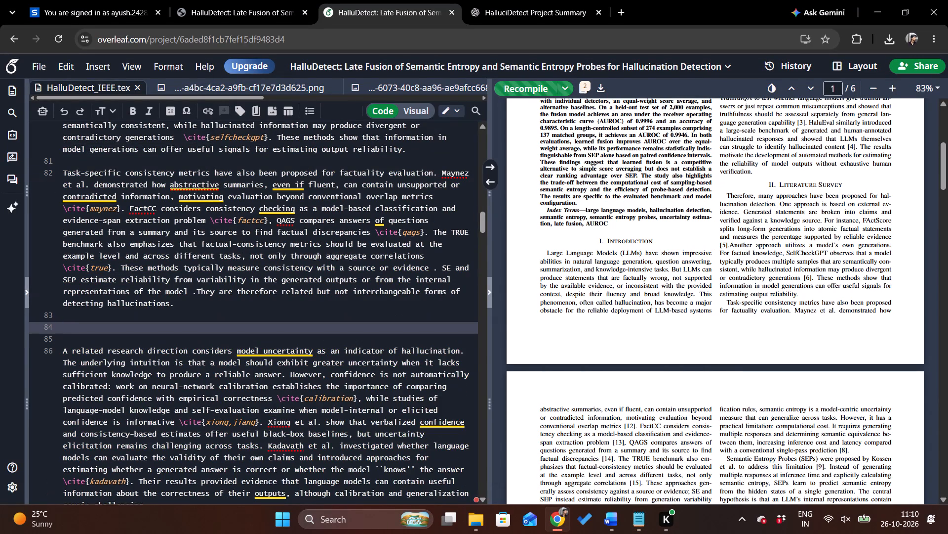
key(BackSpace)
key(BackSpace)
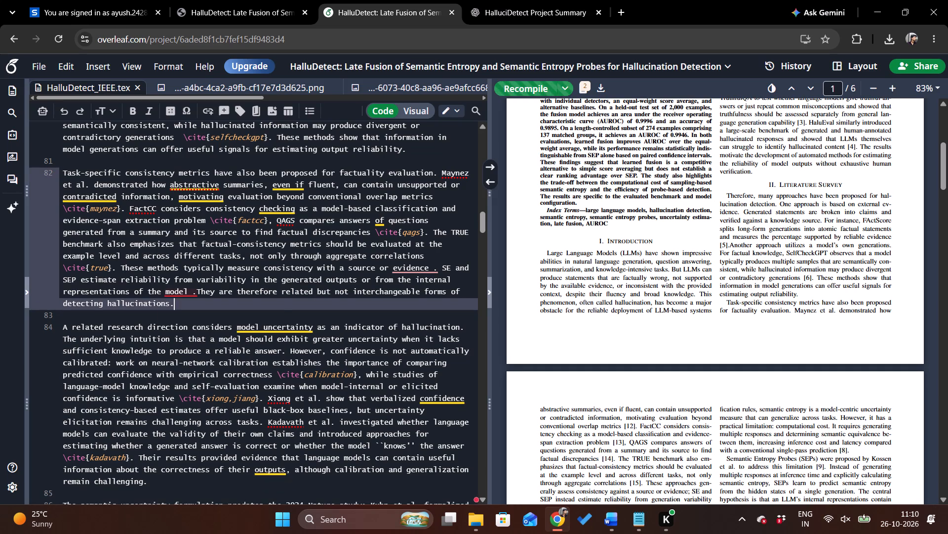
Correct the spacing around the full stops after 'model' and 'evidence' in the newly pasted sentences.
click(184, 311)
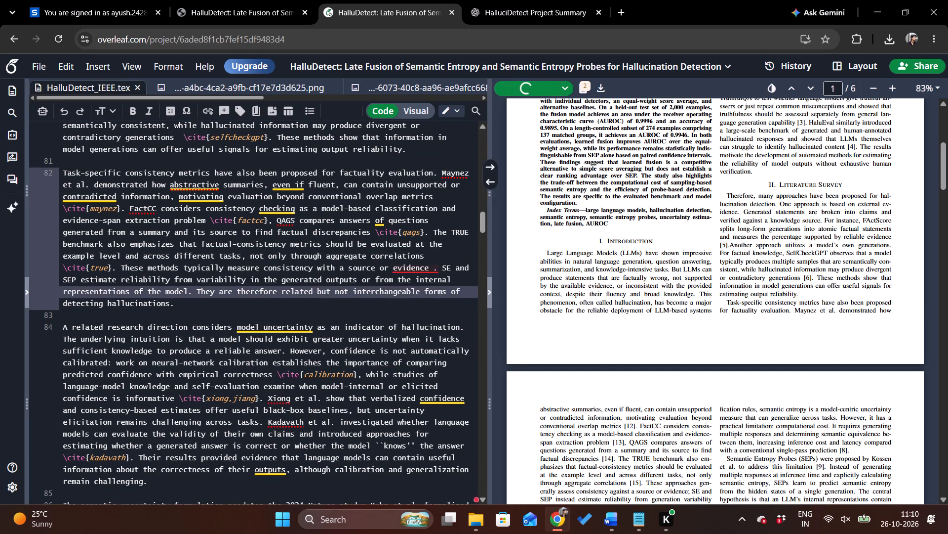
click(420, 287)
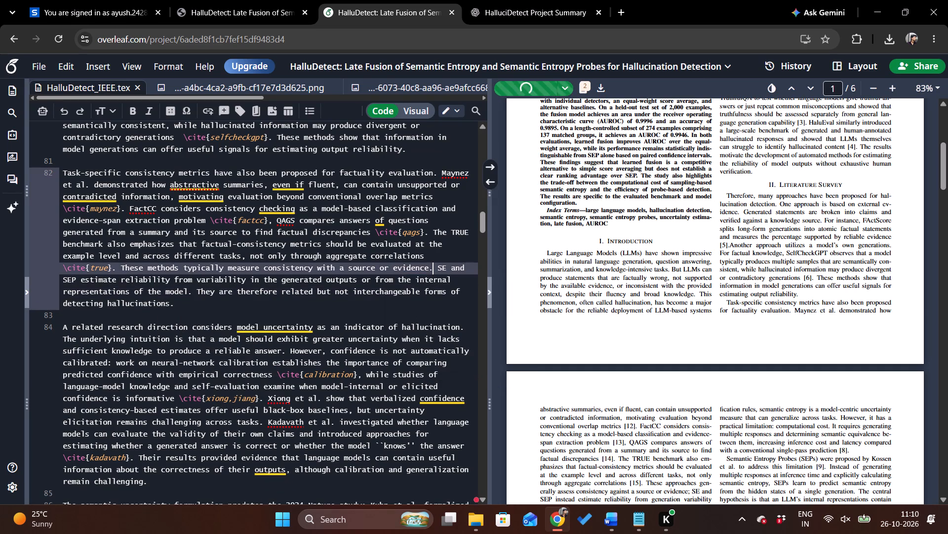
Switch to the Notepad notes and put the sentence starting 'Xiong et al.' on its own line in the model-uncertainty paragraph.
scroll(315, 339, down, 3)
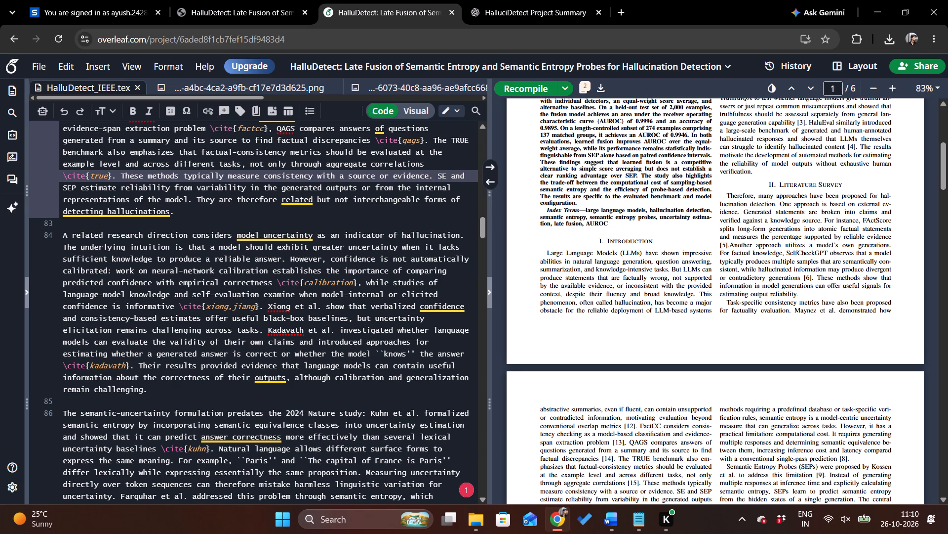
key(alt+Tab)
scroll(371, 355, down, 1)
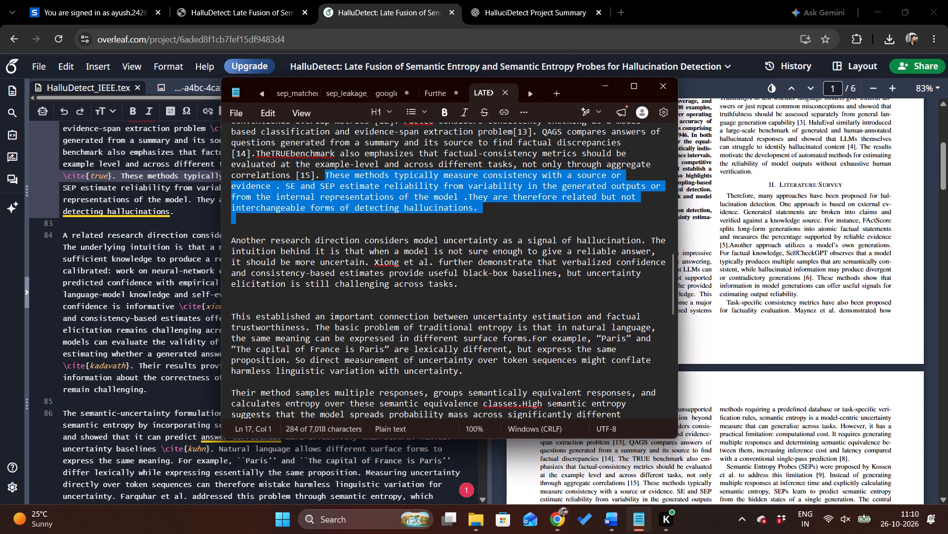
drag(456, 272, 230, 227)
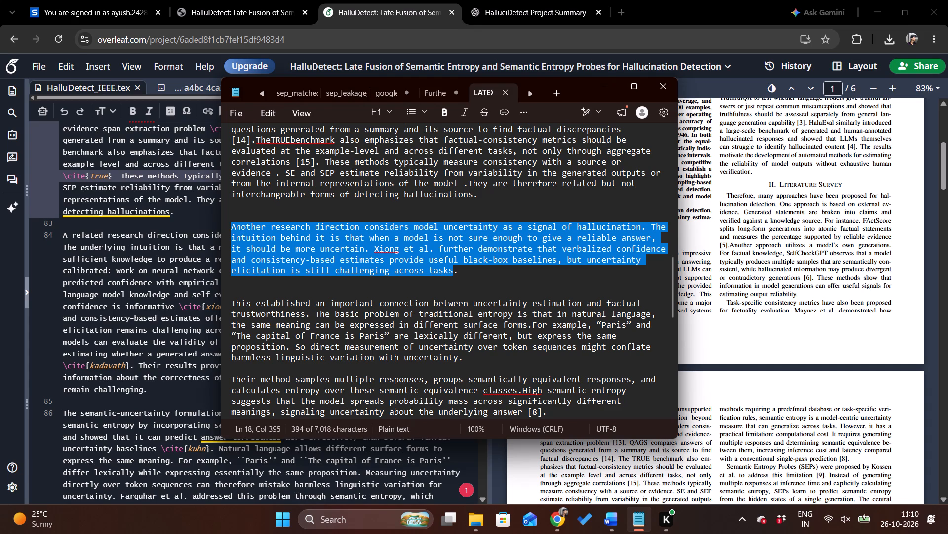
key(ctrl+c)
click(329, 245)
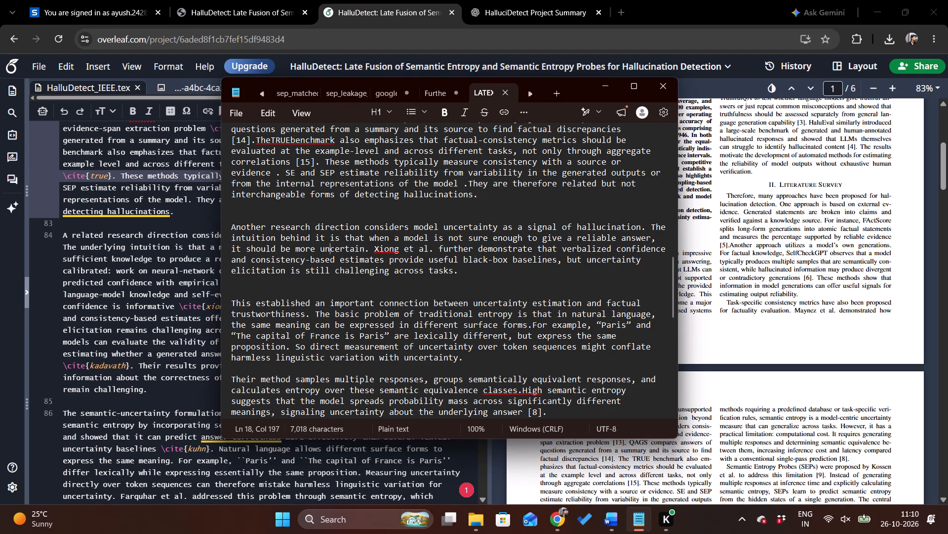
click(374, 249)
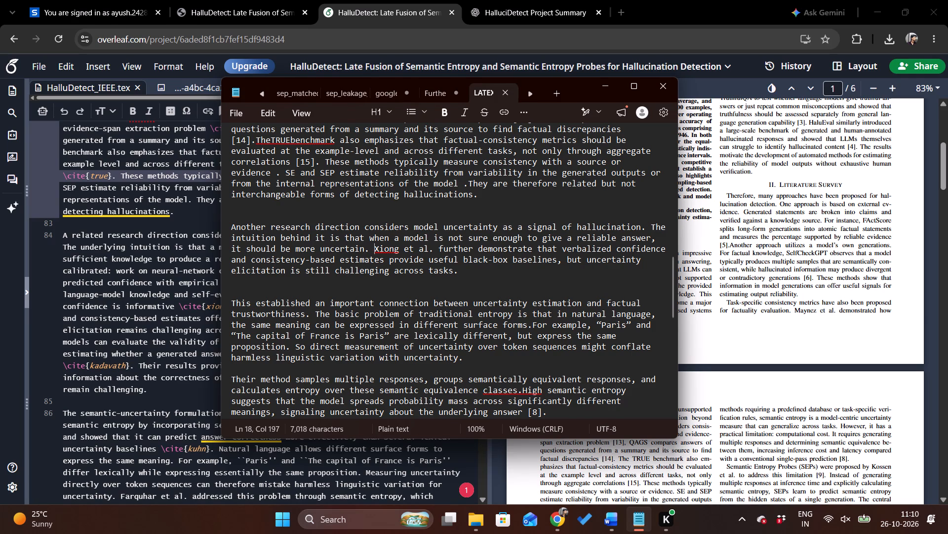
key(Return)
click(365, 249)
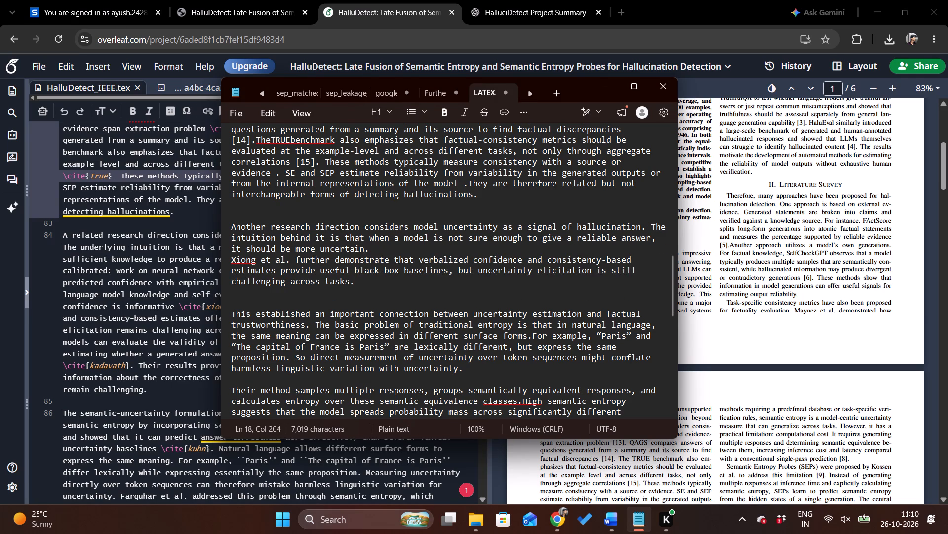
Replace the first two sentences of Overleaf's 'A related research direction' paragraph with the Notepad text from 'Another research direction' to 'more uncertain.'.
drag(369, 248, 237, 221)
key(ctrl+c)
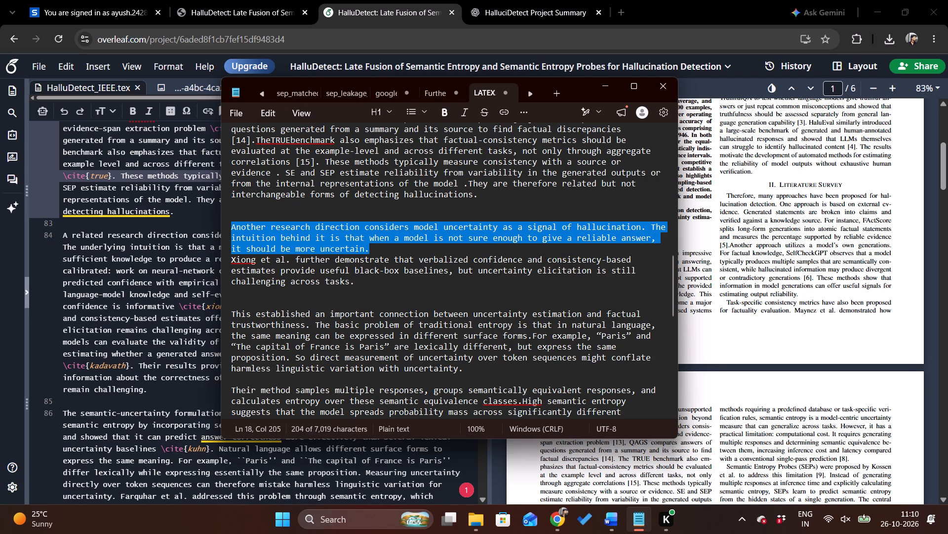
click(144, 301)
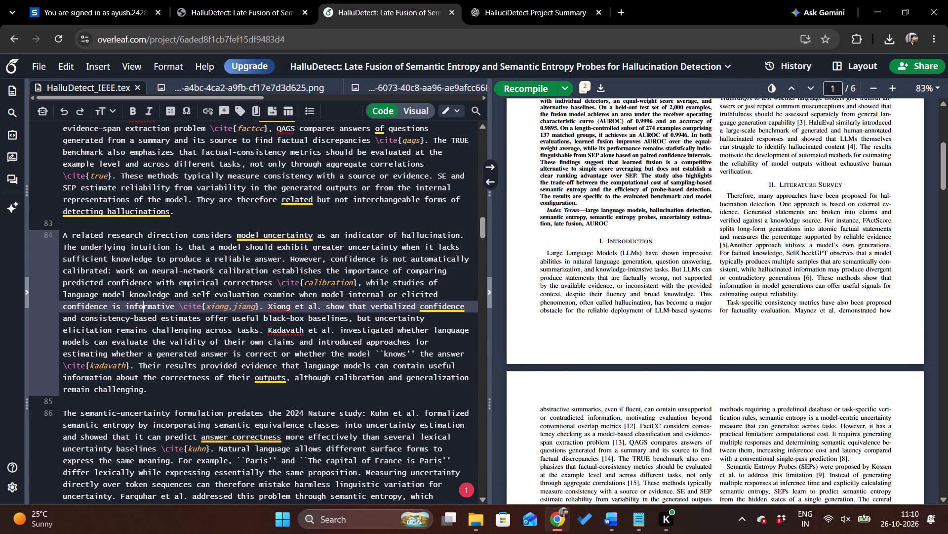
drag(62, 235, 286, 258)
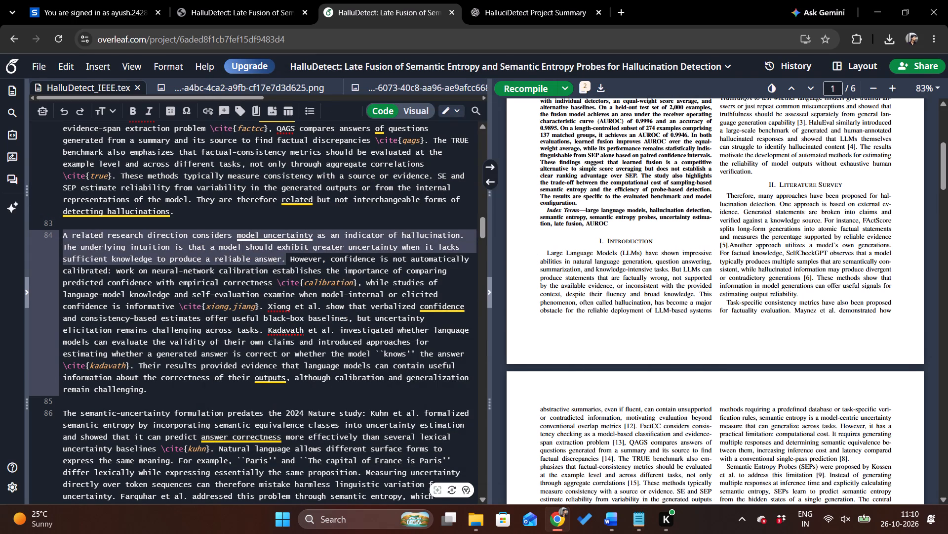
key(ctrl+v)
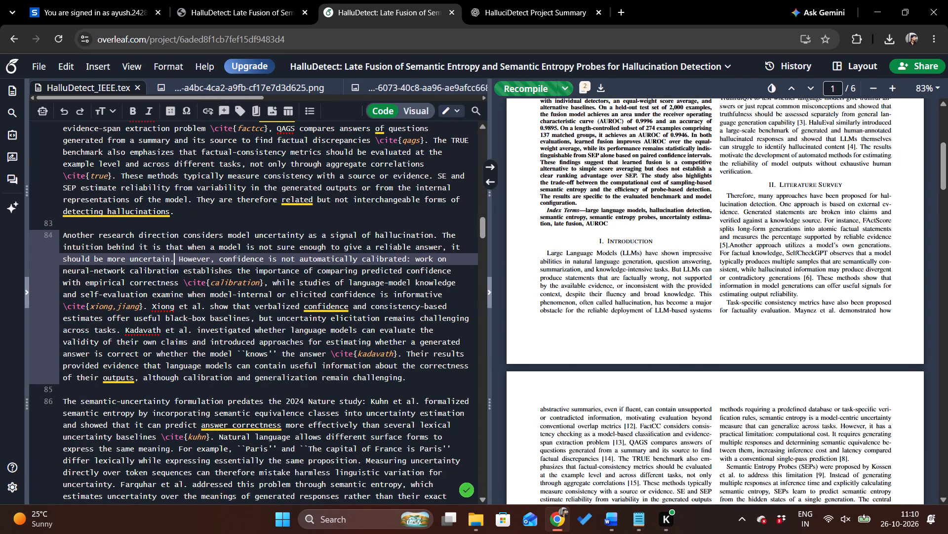
Replace the 'Xiong et al. show…' sentence in Overleaf with Notepad's 'Xiong et al. further demonstrate…' version, keeping it inline before 'Kadavath et al.'.
key(alt+Tab)
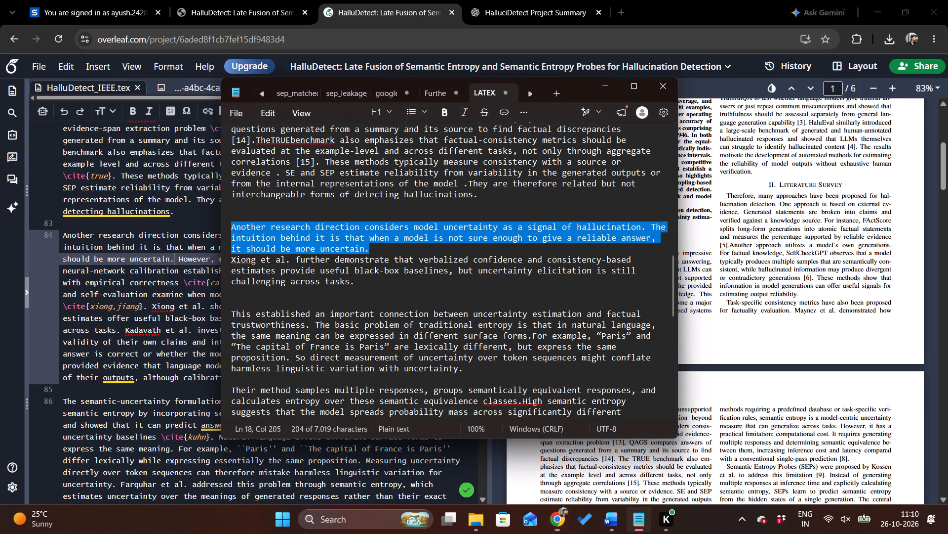
click(361, 305)
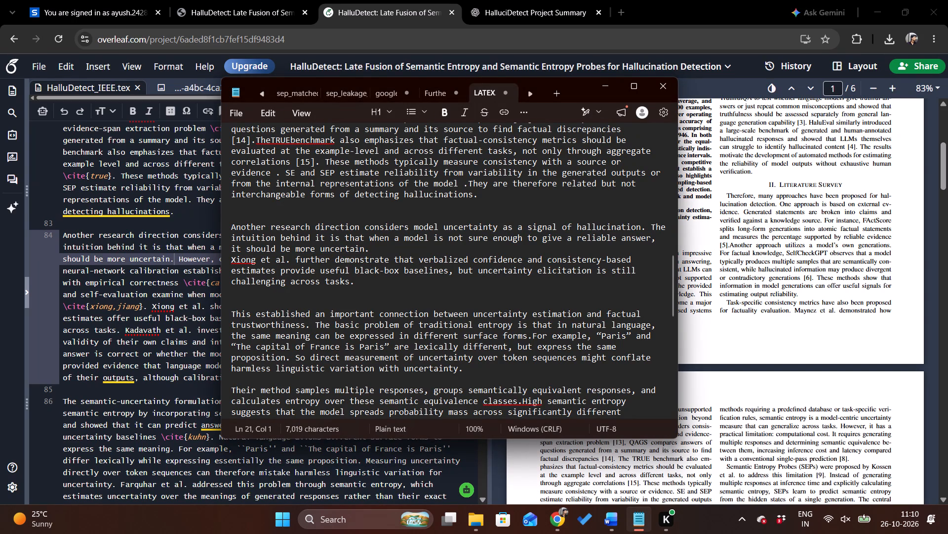
drag(231, 258, 343, 278)
key(ctrl+c)
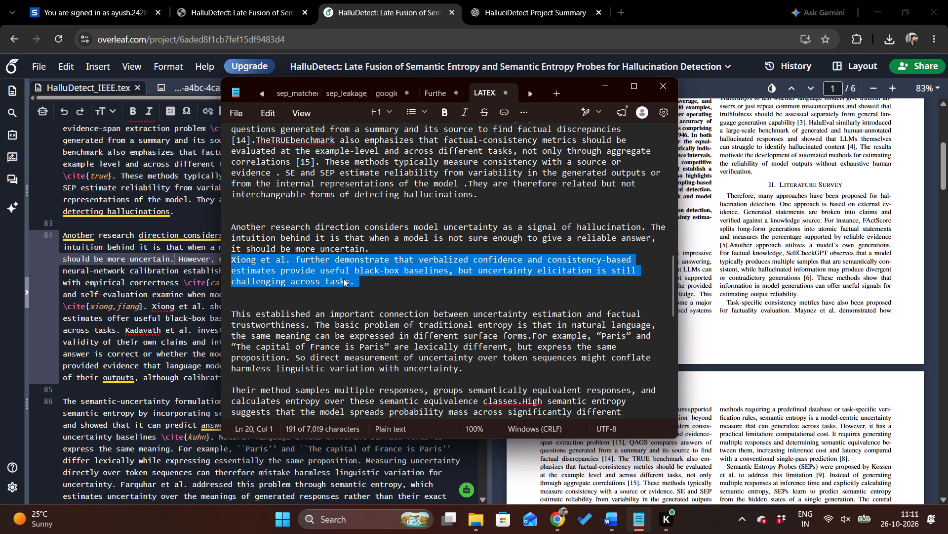
key(alt+Tab)
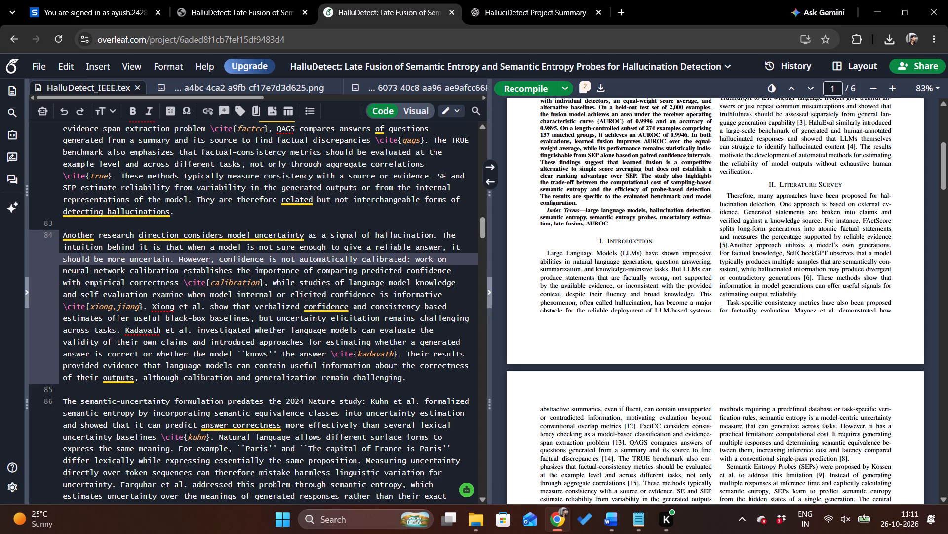
drag(152, 305, 177, 306)
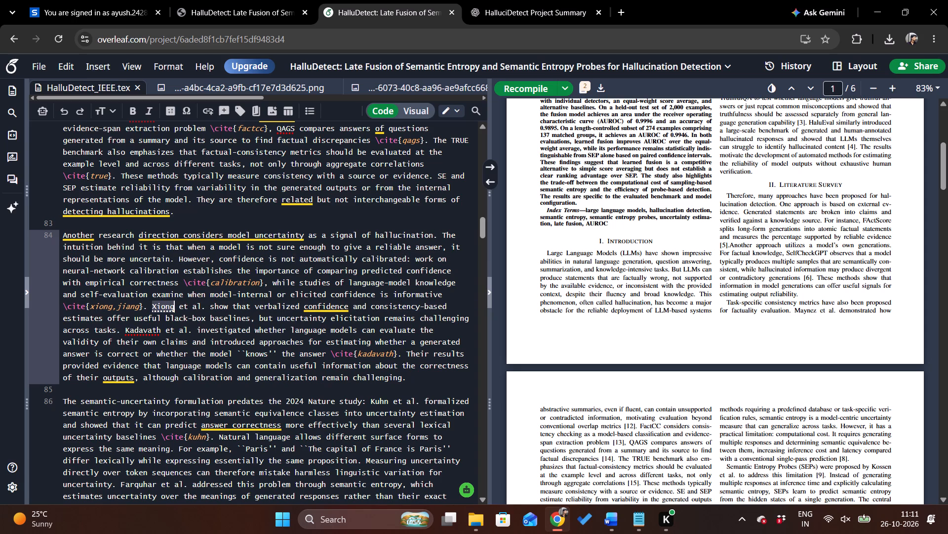
drag(177, 306, 195, 330)
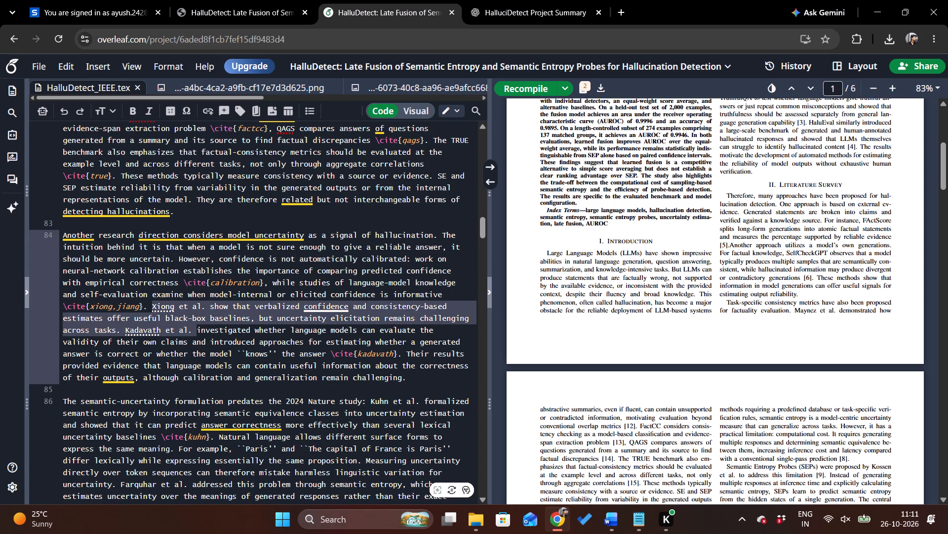
drag(195, 330, 166, 338)
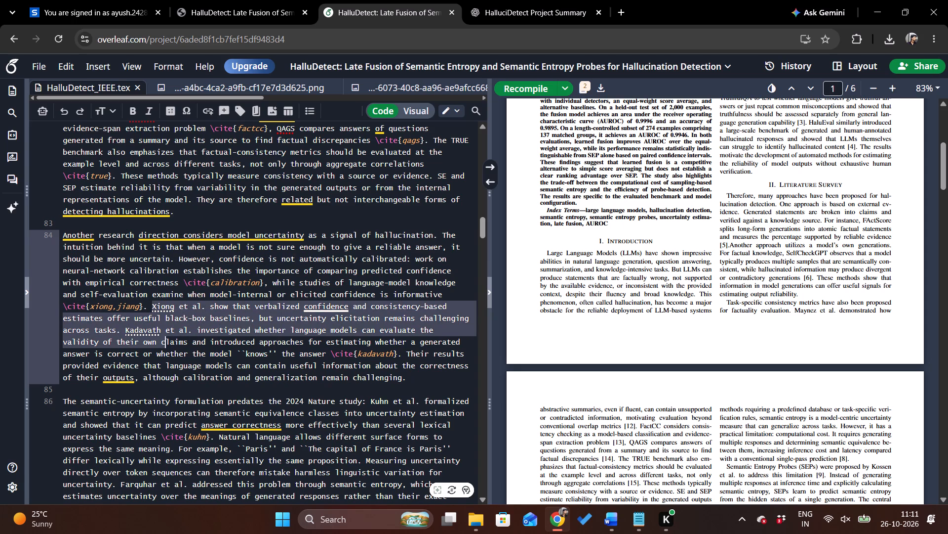
drag(166, 338, 122, 331)
key(ctrl+v)
key(BackSpace)
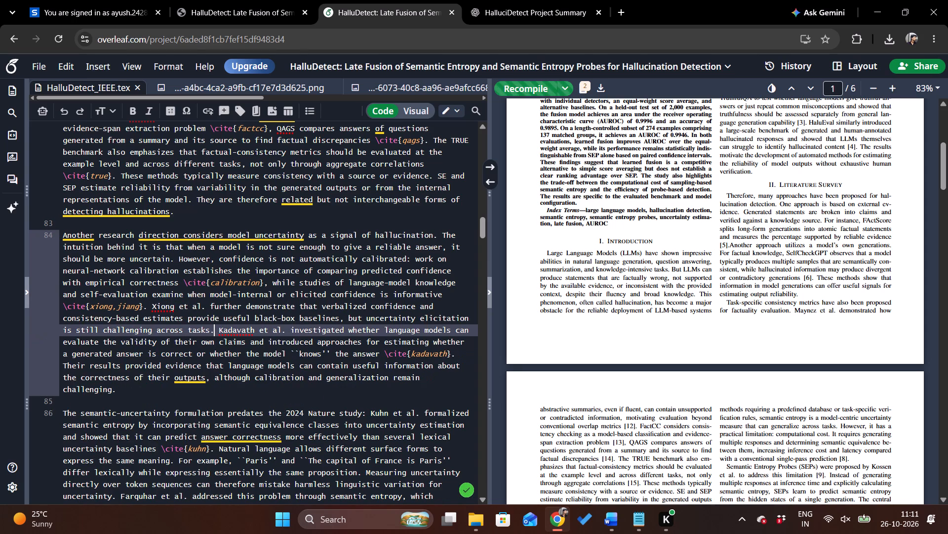
Copy only the sentence 'This established an important connection between uncertainty estimation and factual trustworthiness.' from the Notepad notes.
key(alt+Tab)
scroll(384, 314, down, 1)
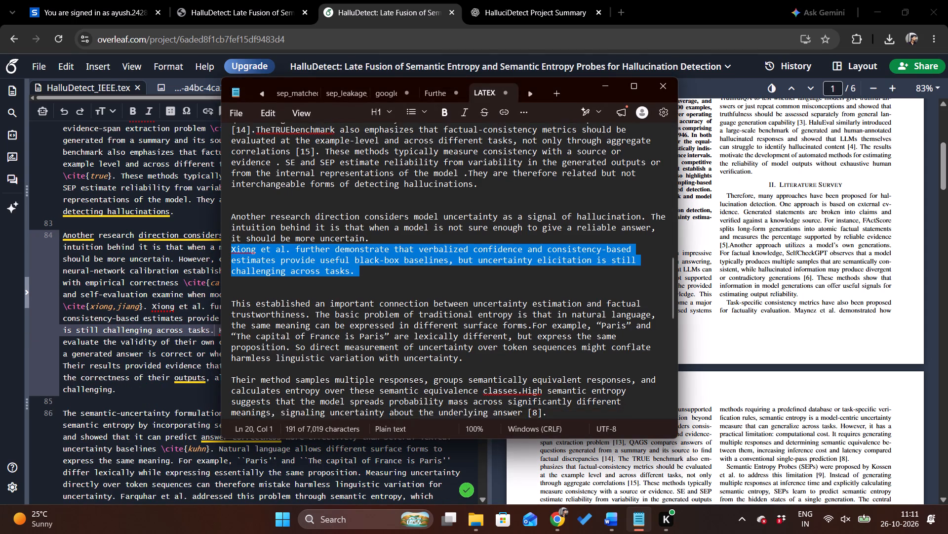
scroll(384, 314, down, 1)
drag(231, 214, 461, 272)
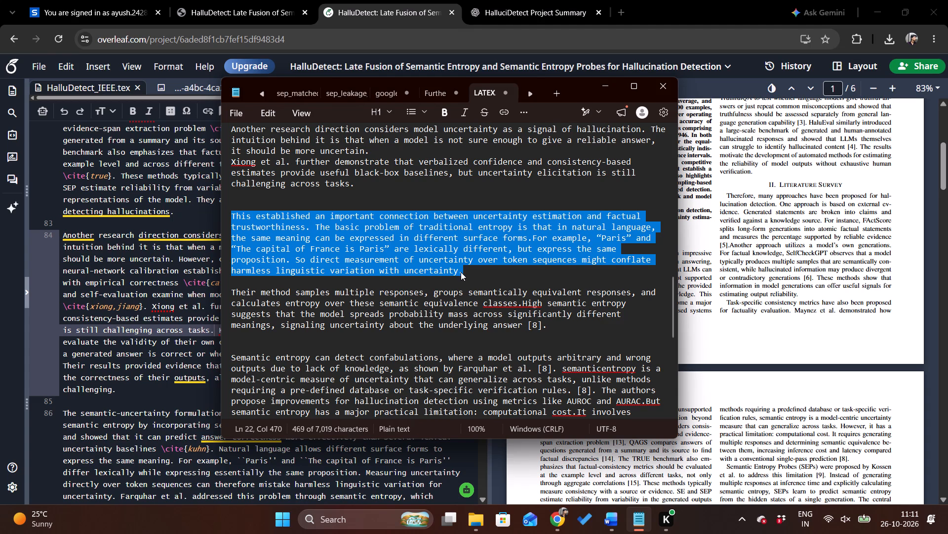
key(ctrl+c)
key(ctrl+c)
click(310, 230)
drag(310, 230, 230, 217)
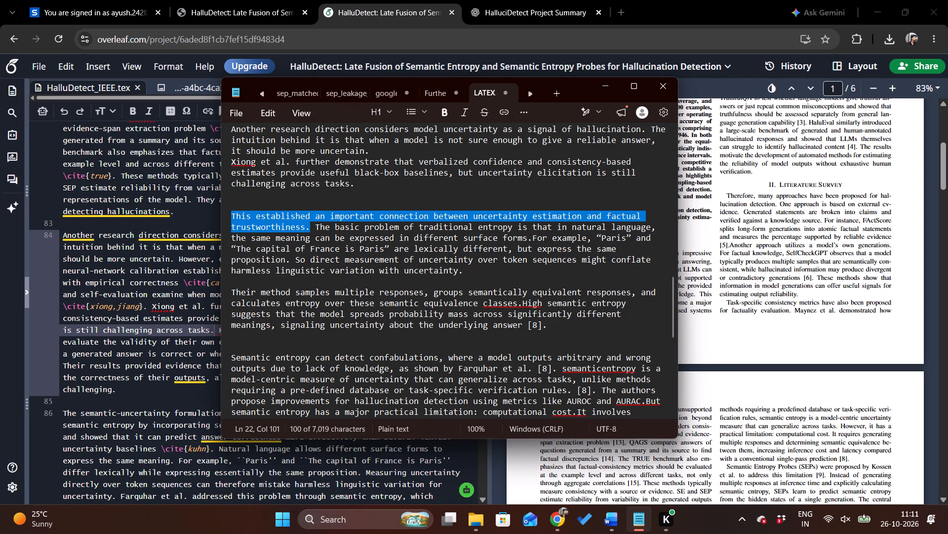
key(ctrl+c)
Switch to Overleaf and append the copied 'This established an important connection…' sentence after 'generalization remain challenging.' in the model-uncertainty paragraph, separated by a space.
click(166, 291)
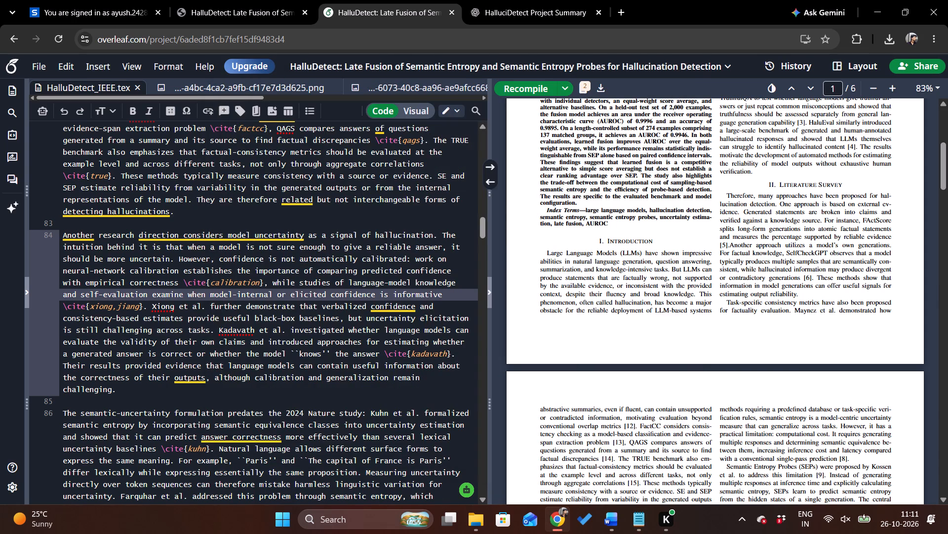
drag(63, 363, 94, 374)
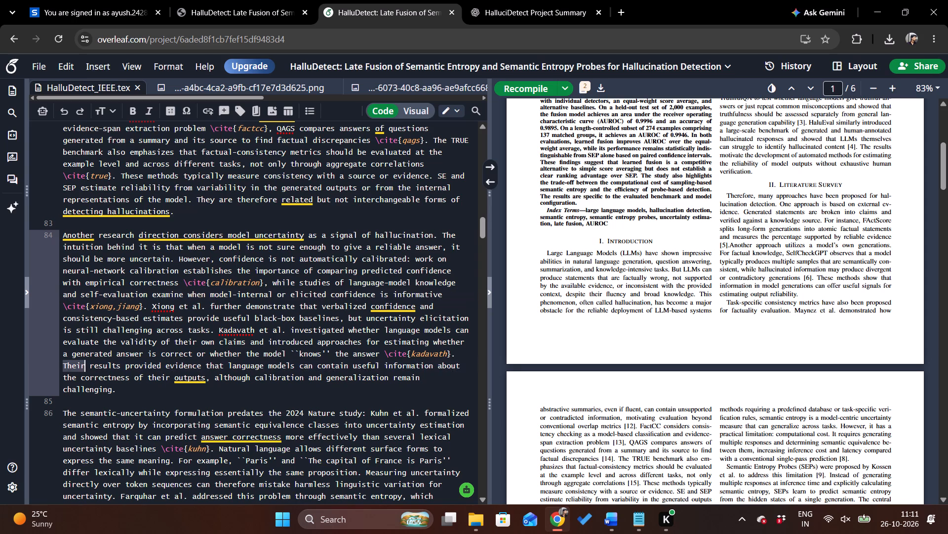
drag(94, 374, 114, 390)
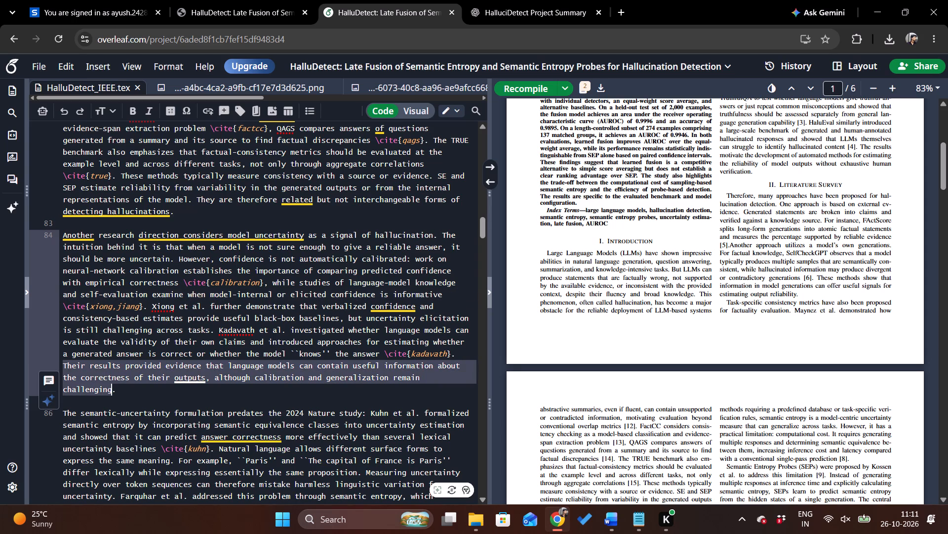
click(150, 380)
key(alt+Tab)
key(alt+Tab)
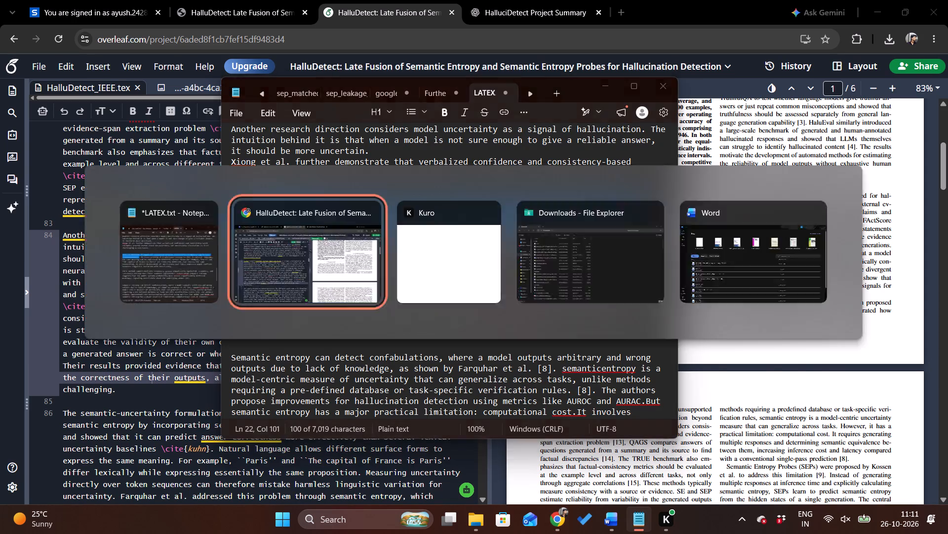
scroll(201, 350, down, 1)
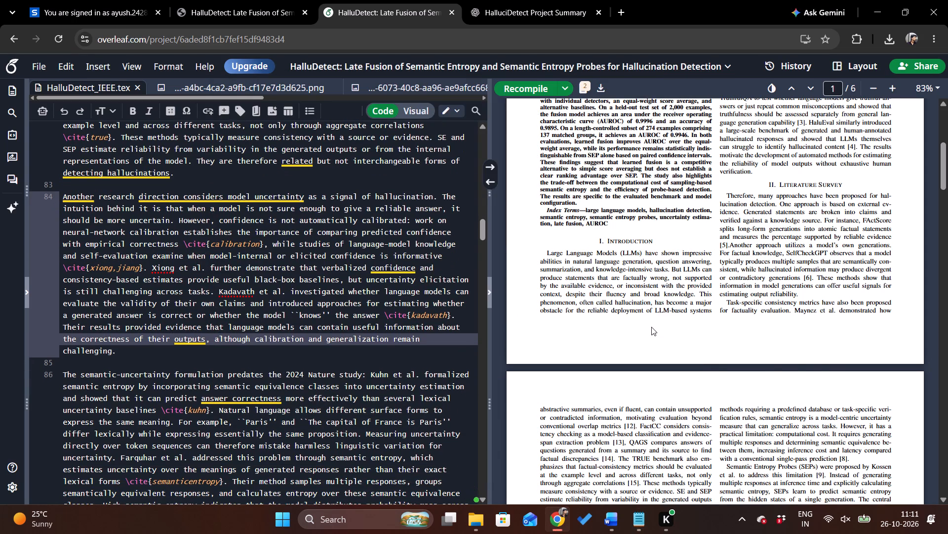
scroll(651, 327, down, 4)
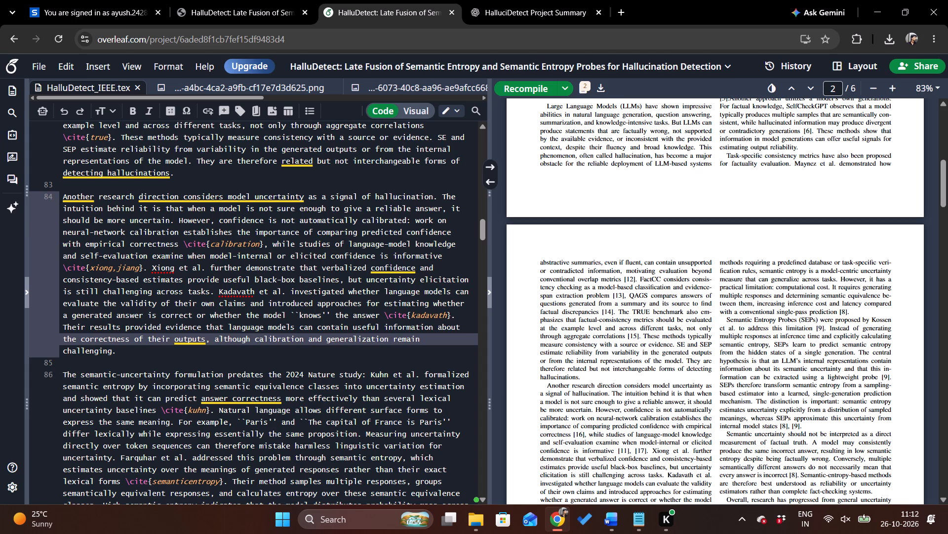
click(153, 351)
key(ctrl+v)
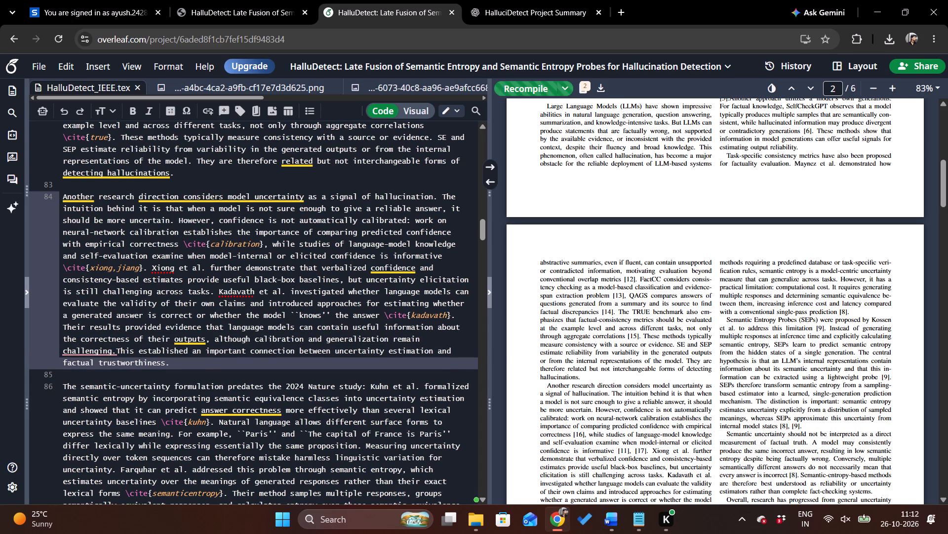
click(106, 368)
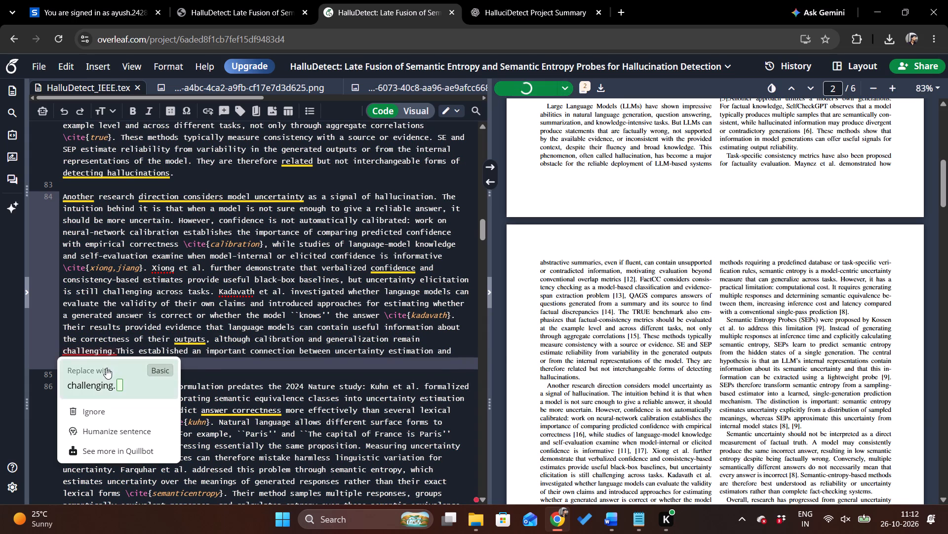
Review the model-uncertainty and semantic-uncertainty paragraphs of the literature survey in the source and on page 2 of the compiled paper.
scroll(257, 335, down, 3)
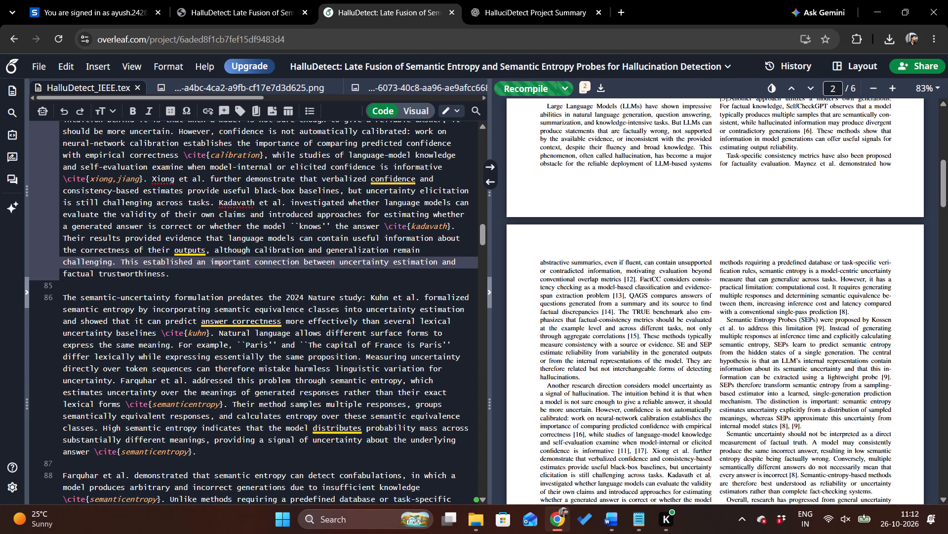
scroll(257, 335, down, 1)
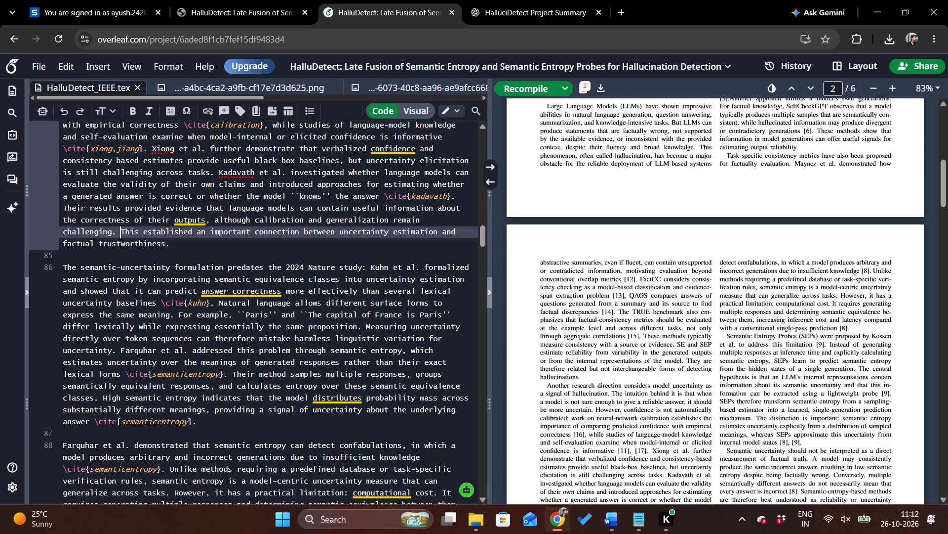
scroll(662, 320, up, 4)
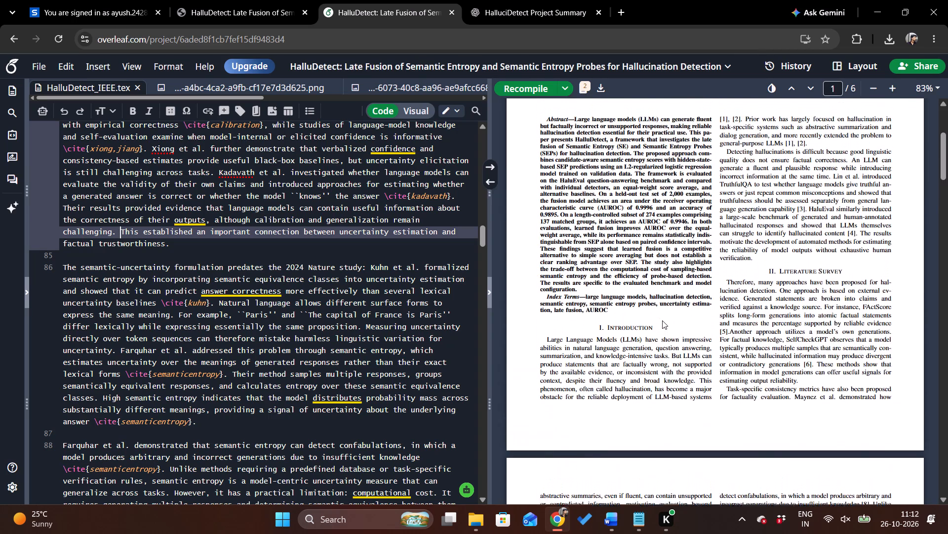
scroll(662, 320, down, 5)
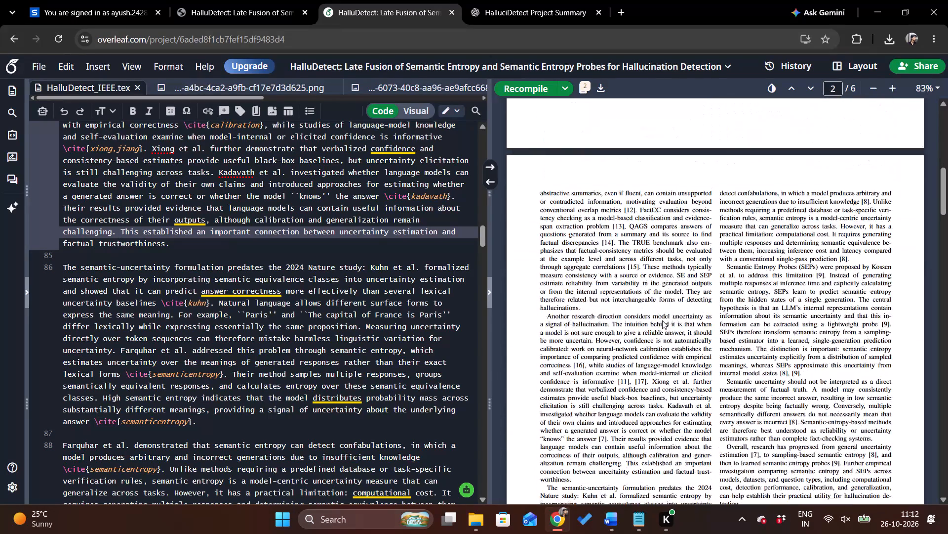
scroll(662, 320, down, 3)
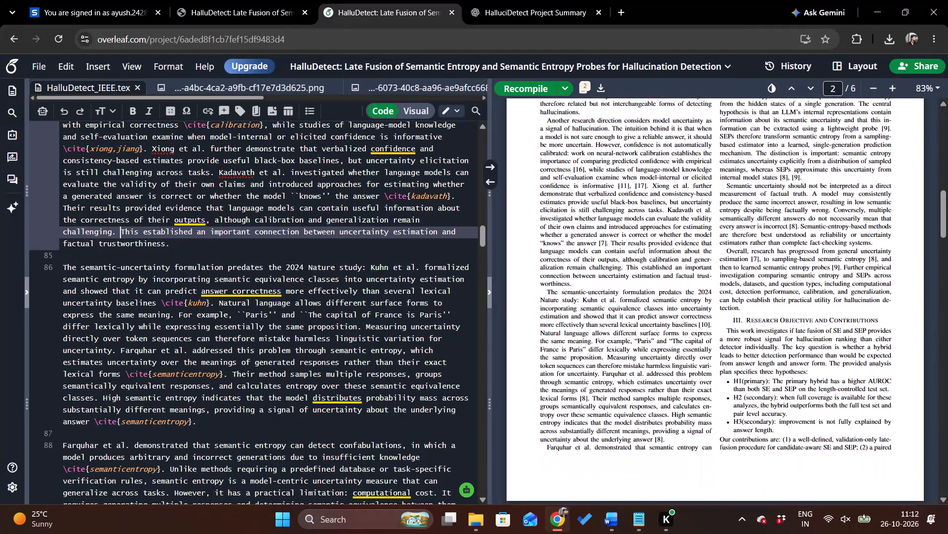
scroll(662, 320, down, 2)
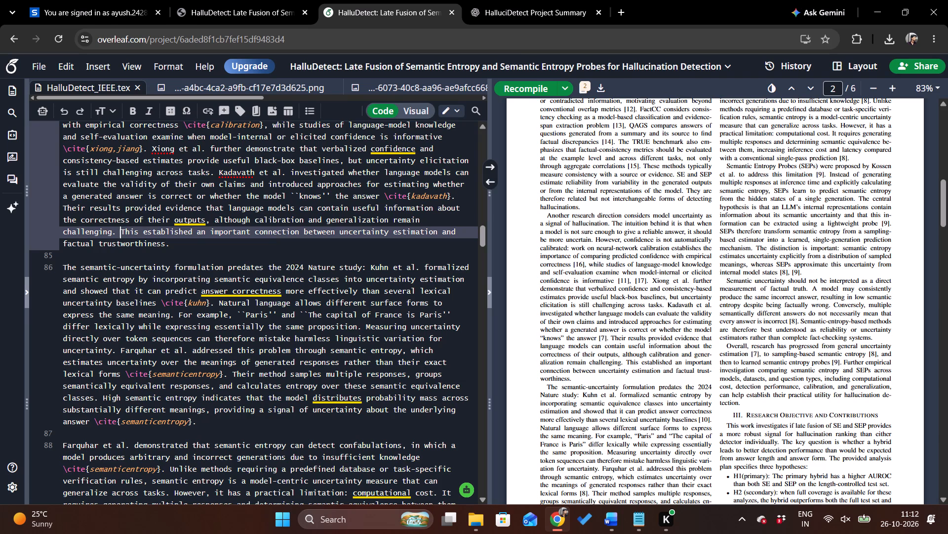
scroll(680, 356, down, 1)
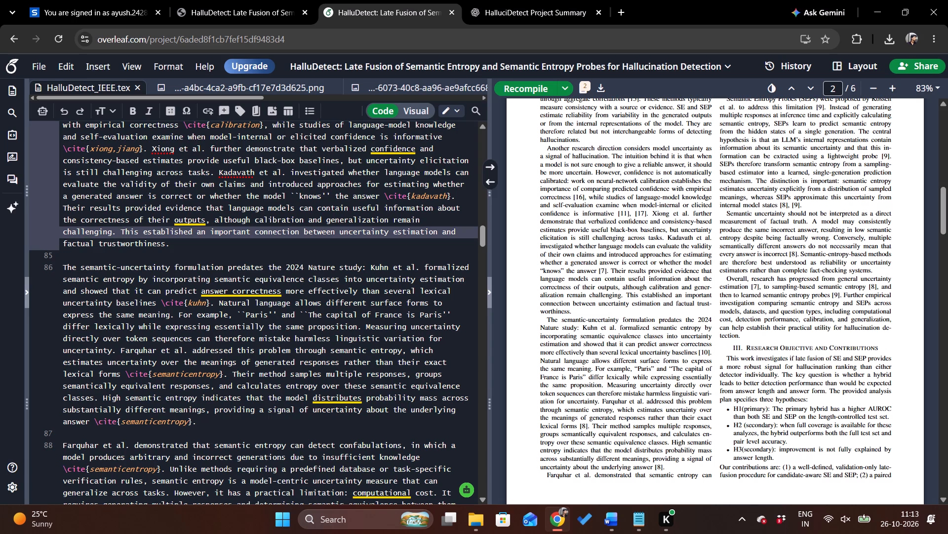
Open the earlier HalluDetect PDF from the Downloads folder and examine the original literature survey wording on page 2.
click(477, 514)
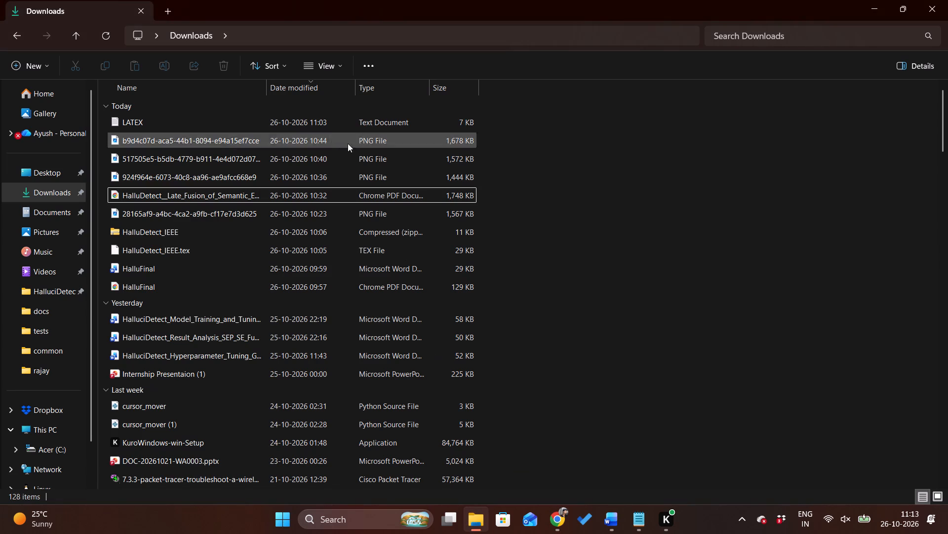
double_click(231, 199)
scroll(652, 350, down, 5)
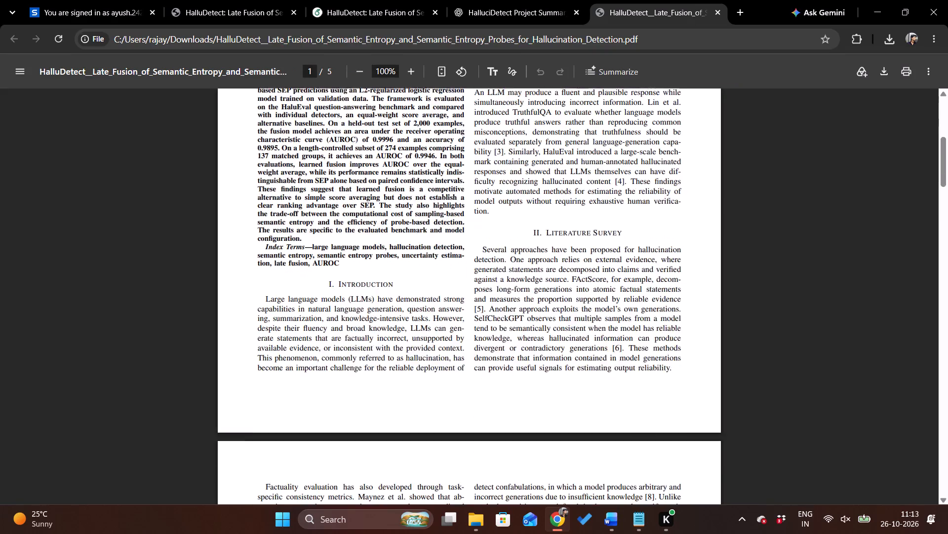
scroll(652, 350, down, 7)
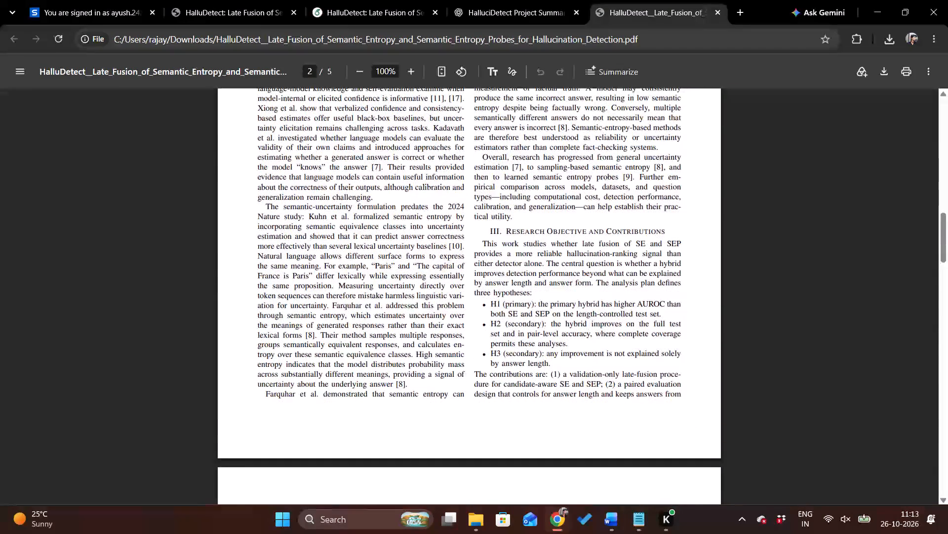
scroll(652, 350, down, 1)
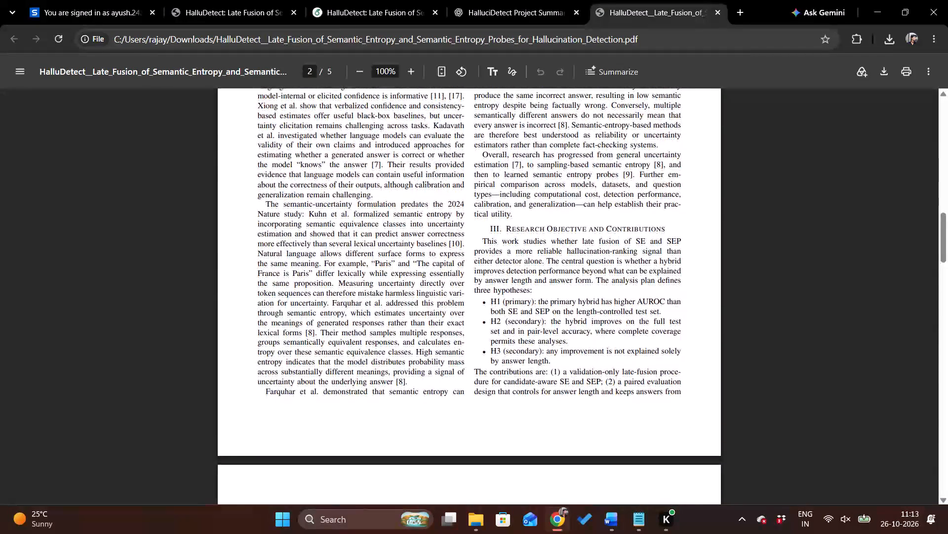
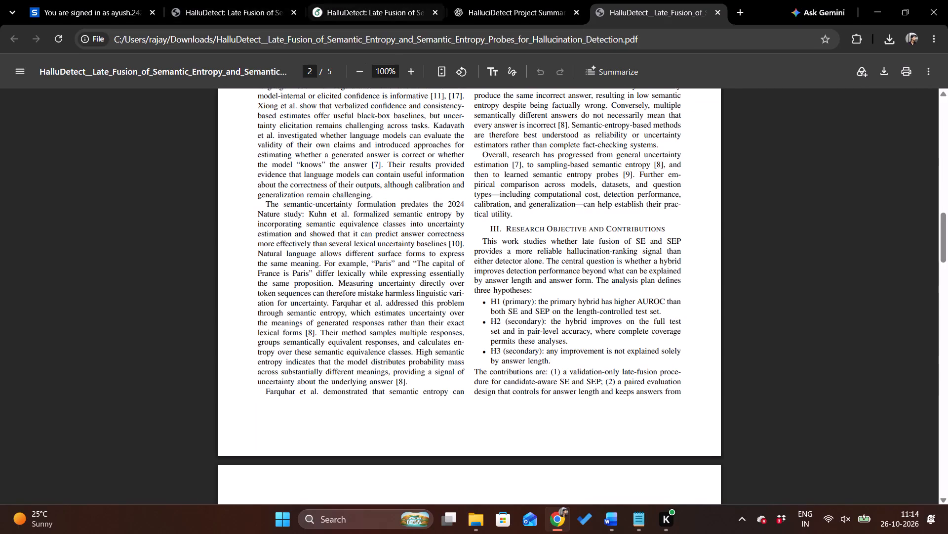
Examine the original abstract and literature survey wording on pages 1 and 2 of the earlier HalluDetect PDF, and close it.
scroll(352, 124, up, 12)
scroll(352, 124, down, 2)
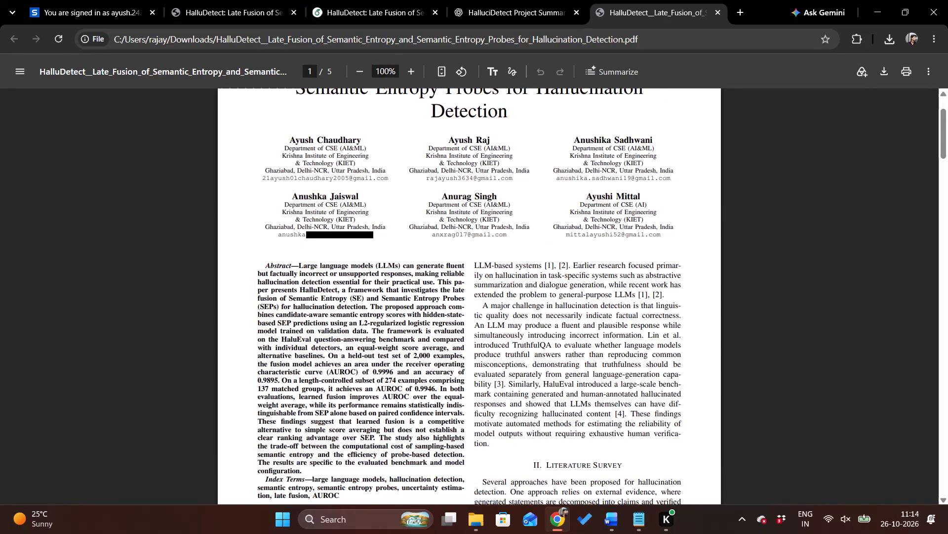
scroll(352, 124, down, 4)
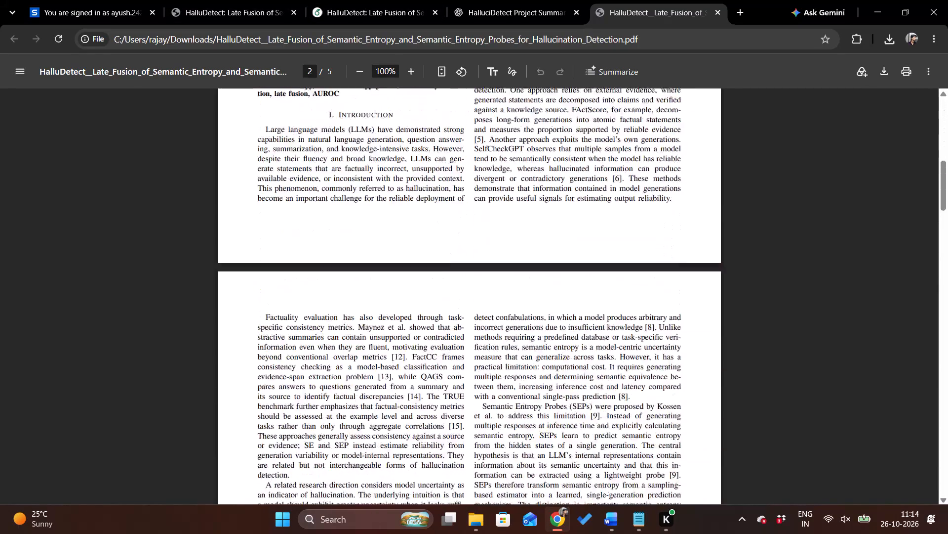
scroll(352, 124, down, 3)
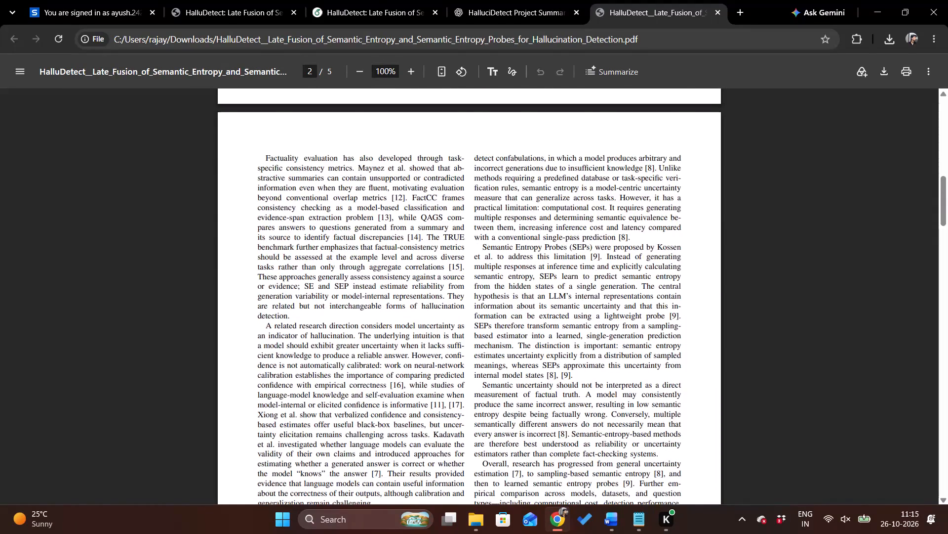
scroll(352, 124, up, 5)
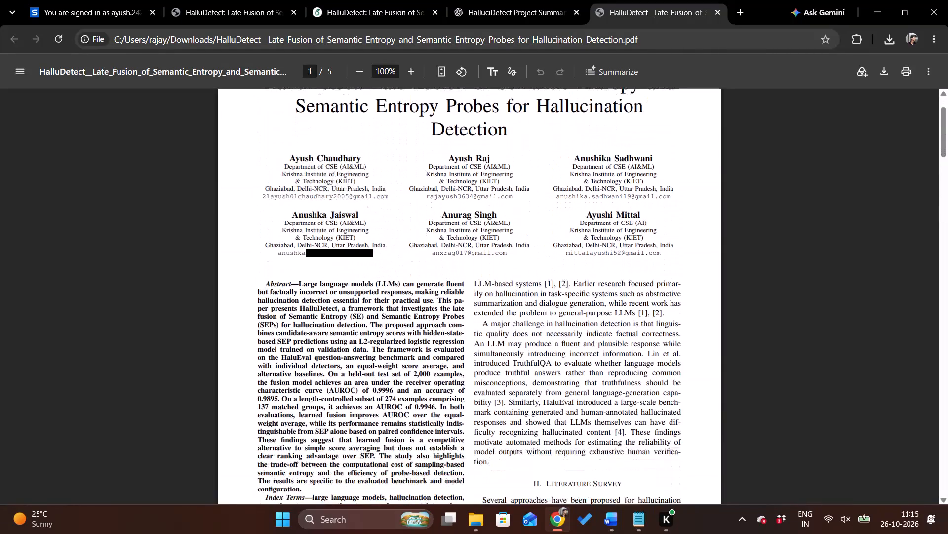
scroll(352, 124, down, 1)
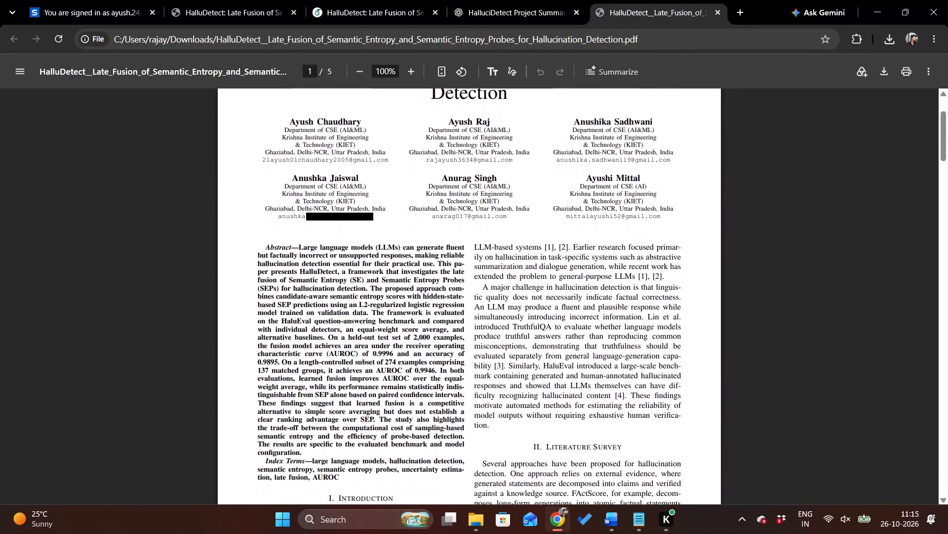
scroll(352, 124, down, 6)
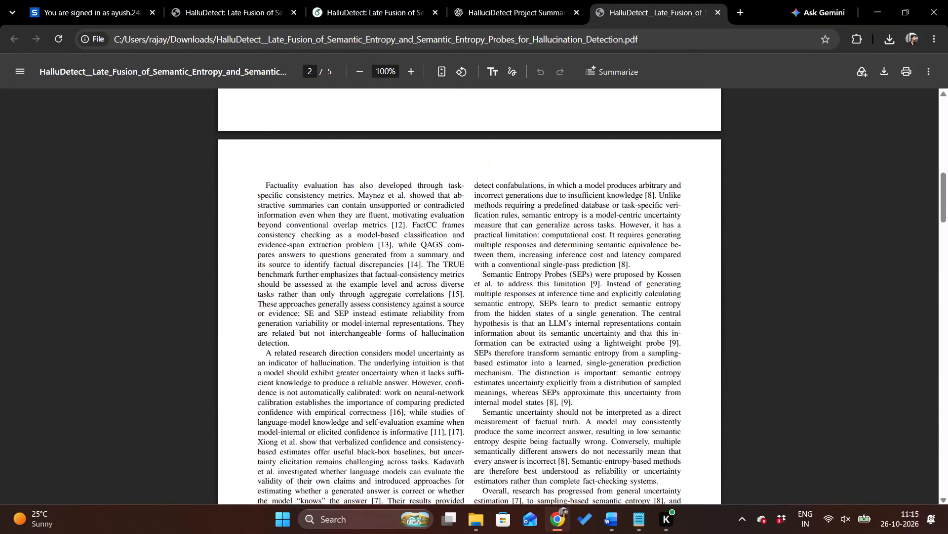
scroll(263, 139, down, 1)
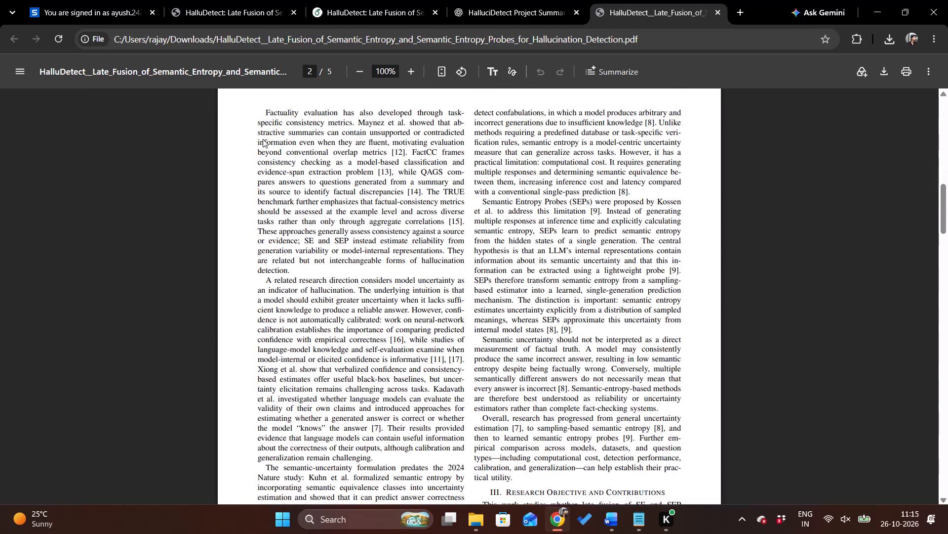
scroll(263, 139, down, 3)
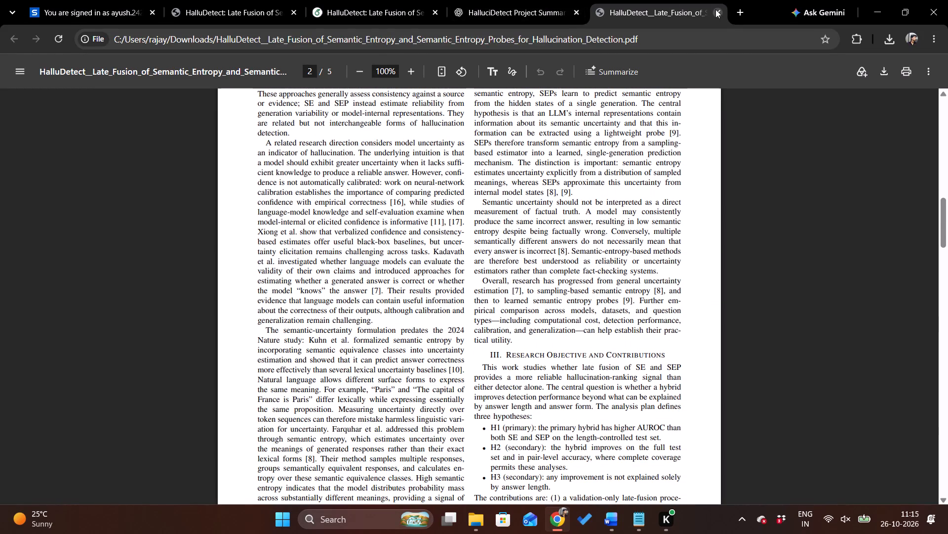
click(715, 9)
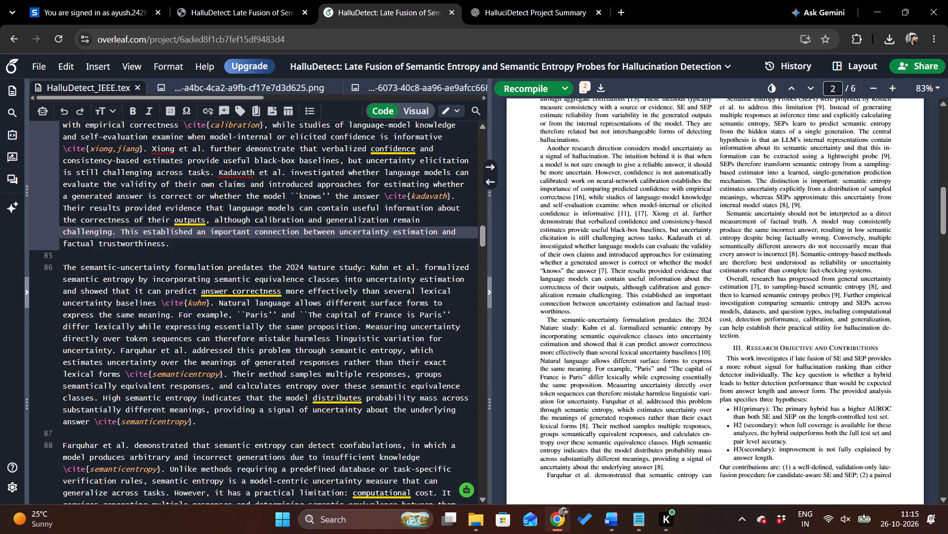
Copy the passage from 'The basic problem of traditional entropy' through 'harmless linguistic variation with uncertainty.' from the LATEX Notepad notes.
click(212, 301)
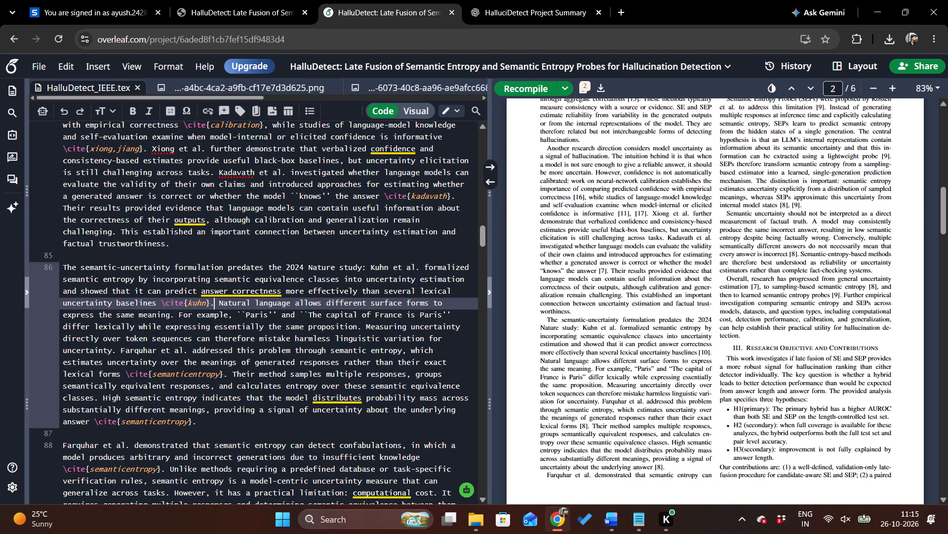
key(alt+Tab)
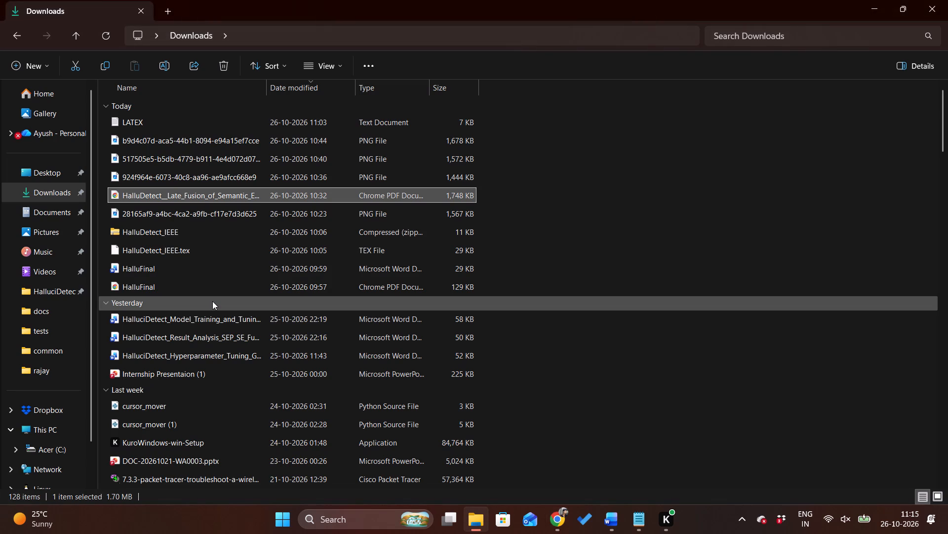
key(alt+Tab)
key(alt+Tab)
key(alt+Tab)
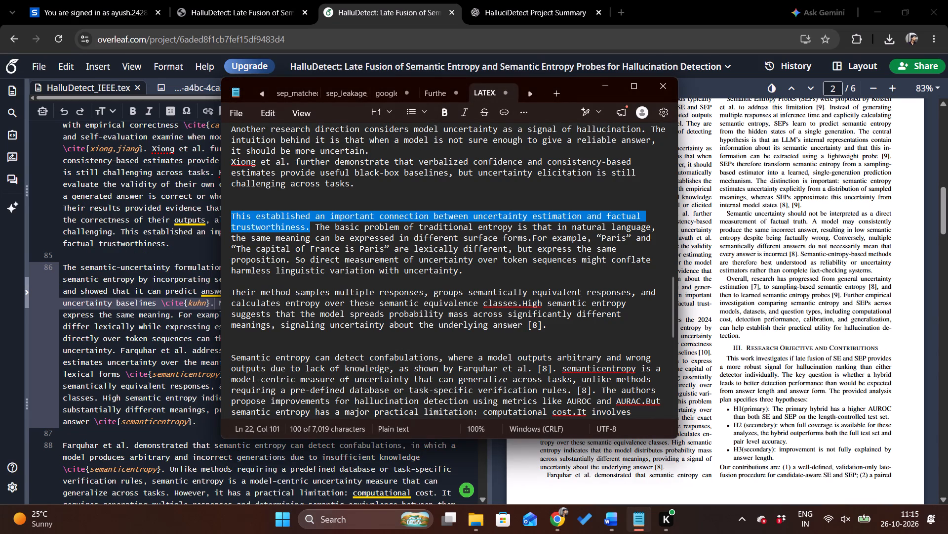
click(322, 230)
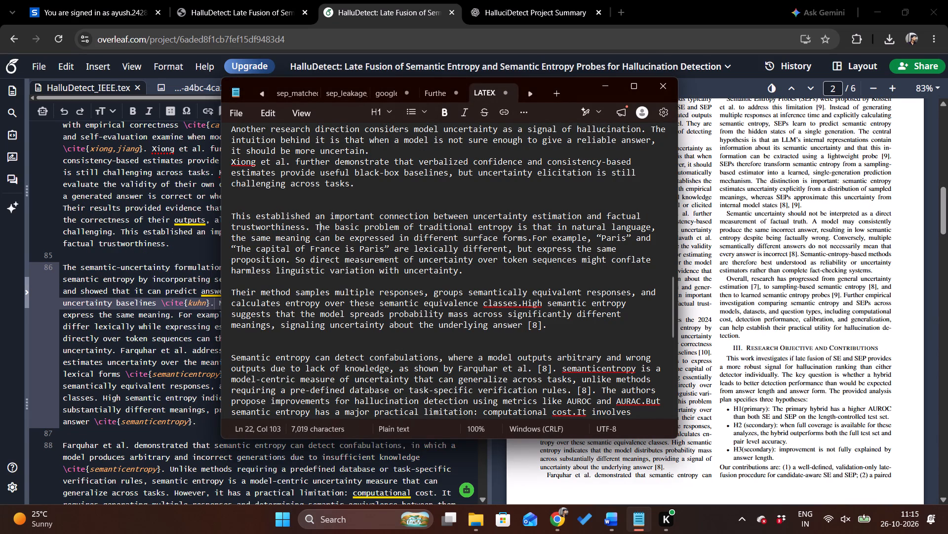
click(187, 305)
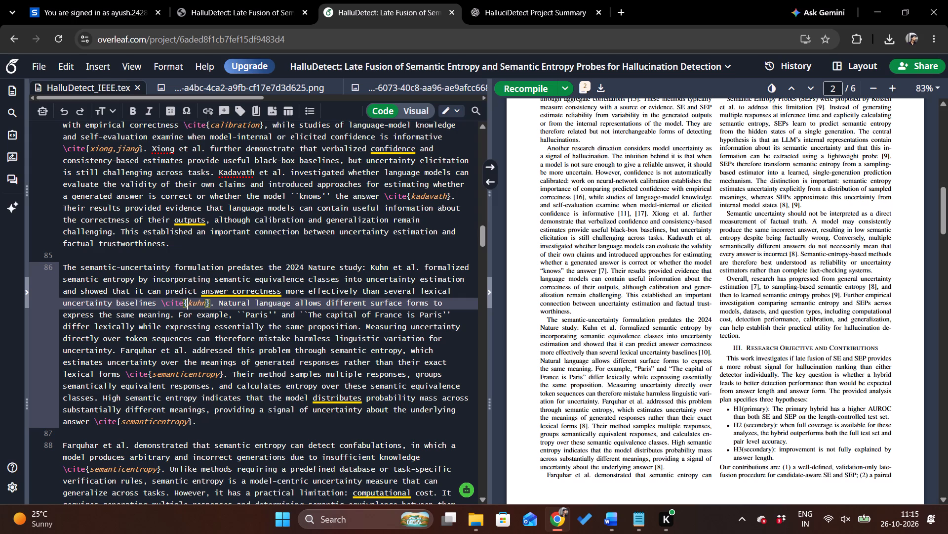
key(alt+Tab)
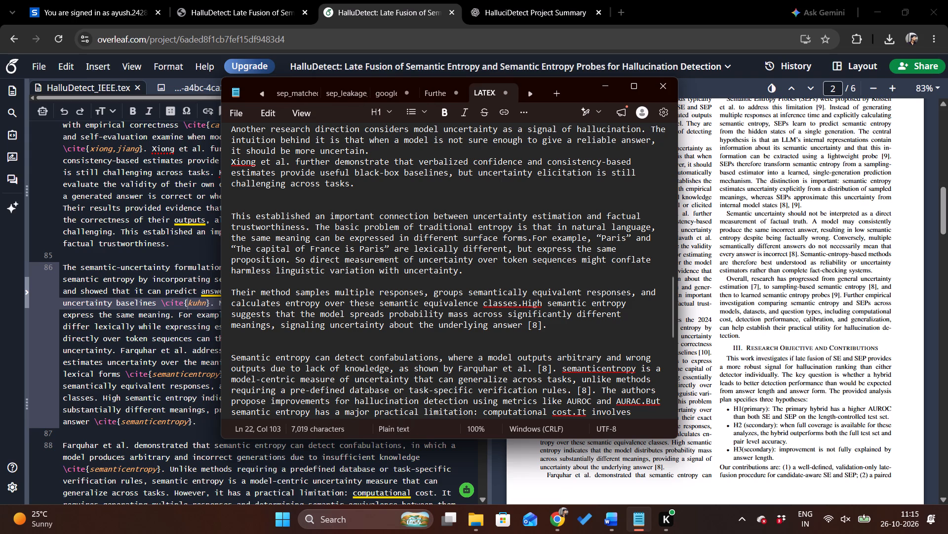
drag(315, 224, 465, 271)
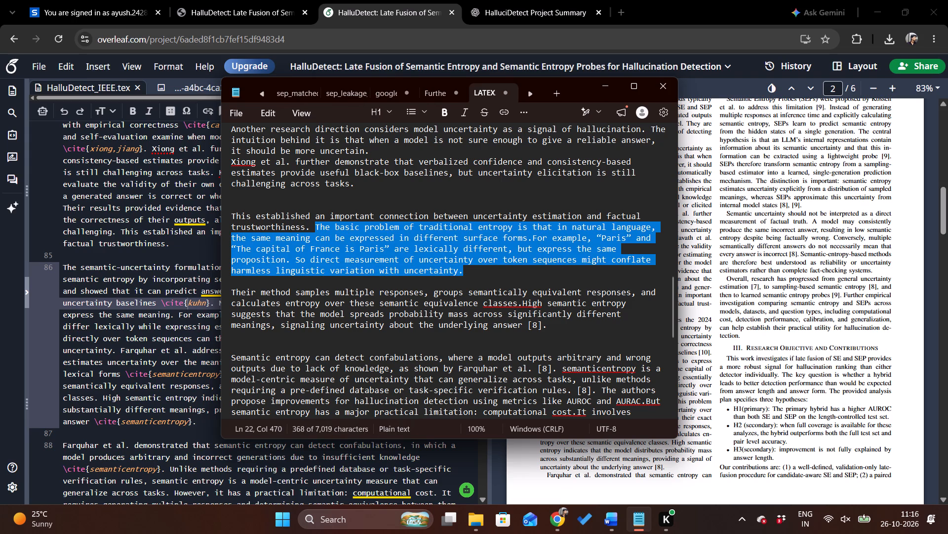
key(ctrl+c)
In Overleaf, replace the text from 'Natural language allows' through 'linguistic variation for uncertainty.' with the copied passage, stopping before 'Farquhar et al. addressed'.
click(108, 327)
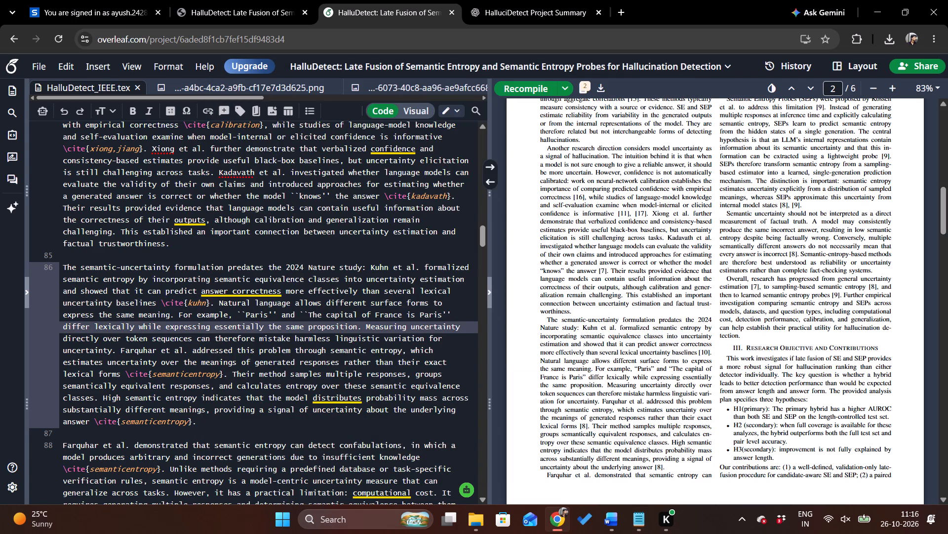
drag(217, 304, 138, 364)
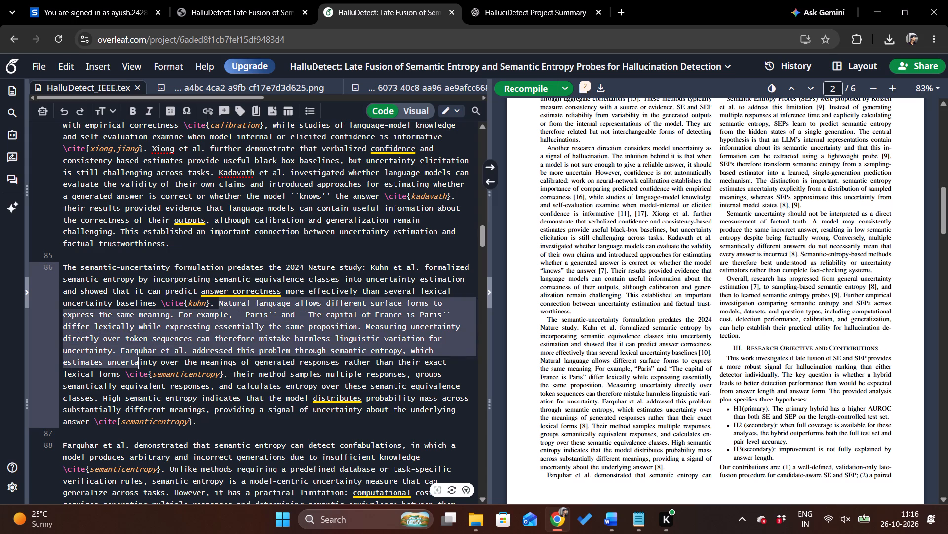
drag(138, 364, 121, 370)
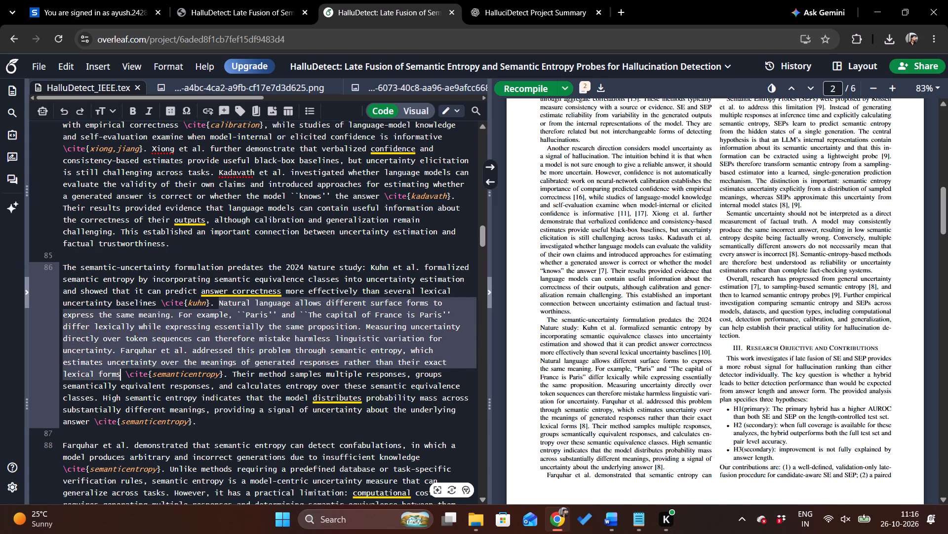
drag(121, 370, 138, 363)
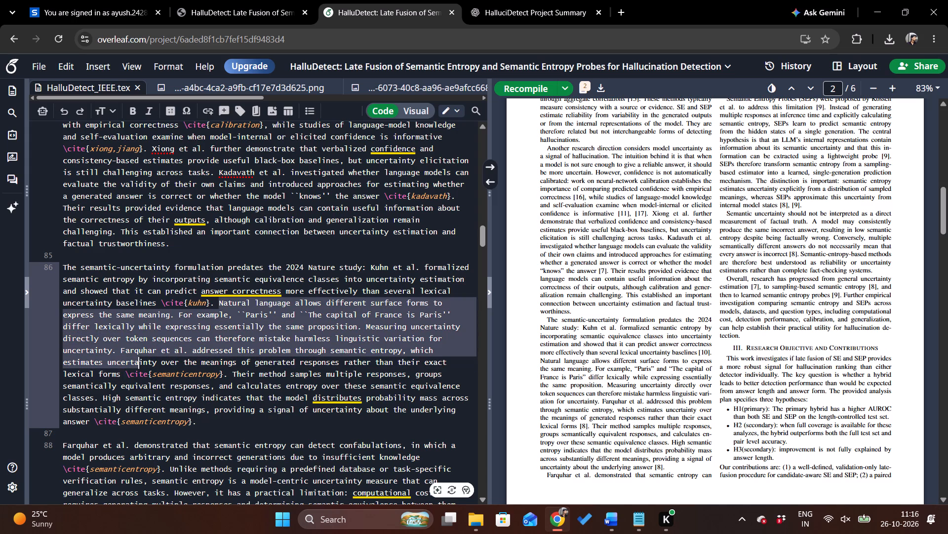
drag(138, 363, 118, 353)
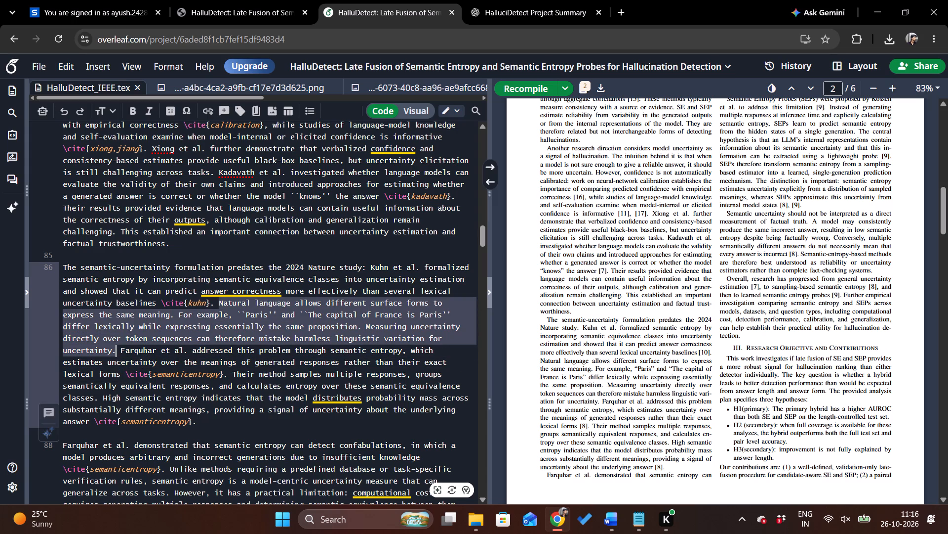
key(ctrl+v)
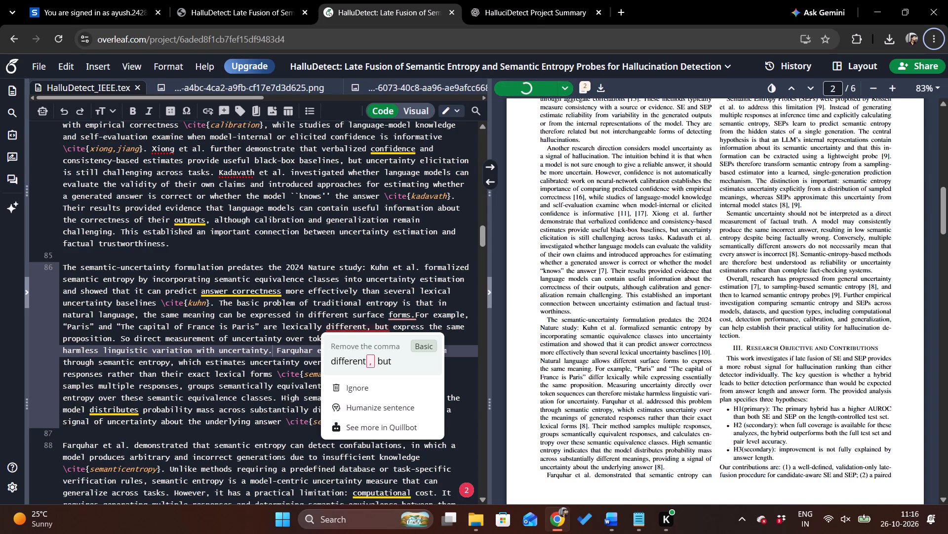
Accept the grammar suggestions removing the comma in 'different, but' and adding the missing space after 'forms.' in the semantic-uncertainty paragraph.
click(351, 357)
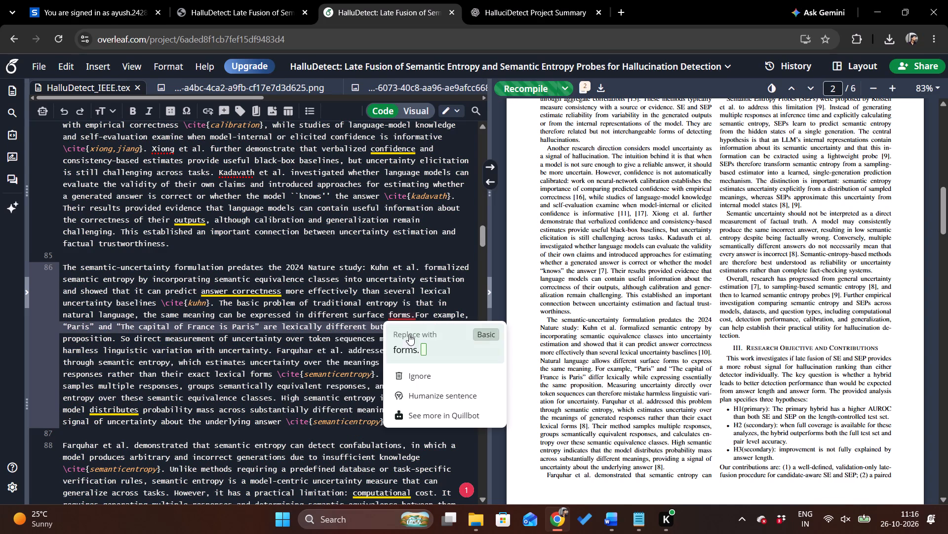
click(409, 335)
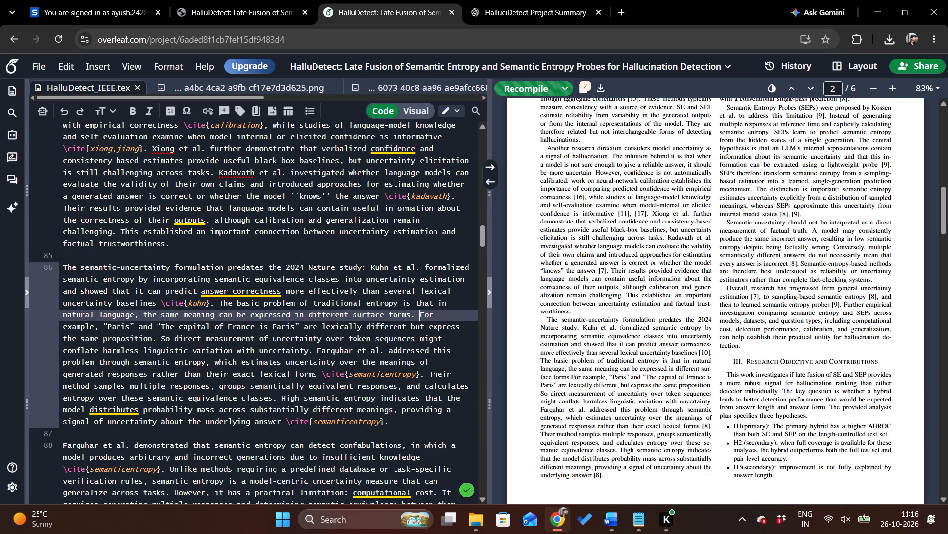
Replace 'Their method samples…underlying answer' in the semantic-uncertainty paragraph with the Notepad version ending 'signaling uncertainty about the underlying answer', keeping the \cite{semanticentropy} citation.
scroll(402, 349, down, 1)
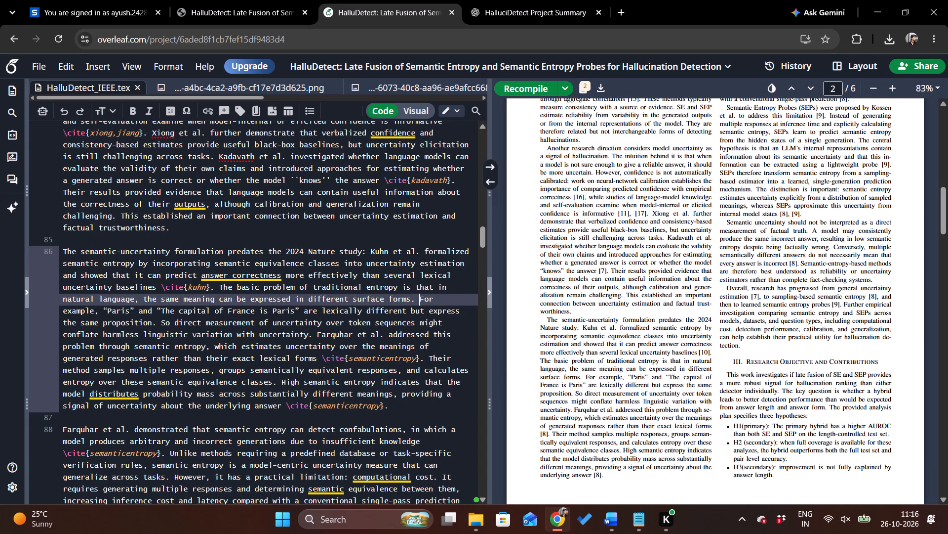
key(alt+Tab)
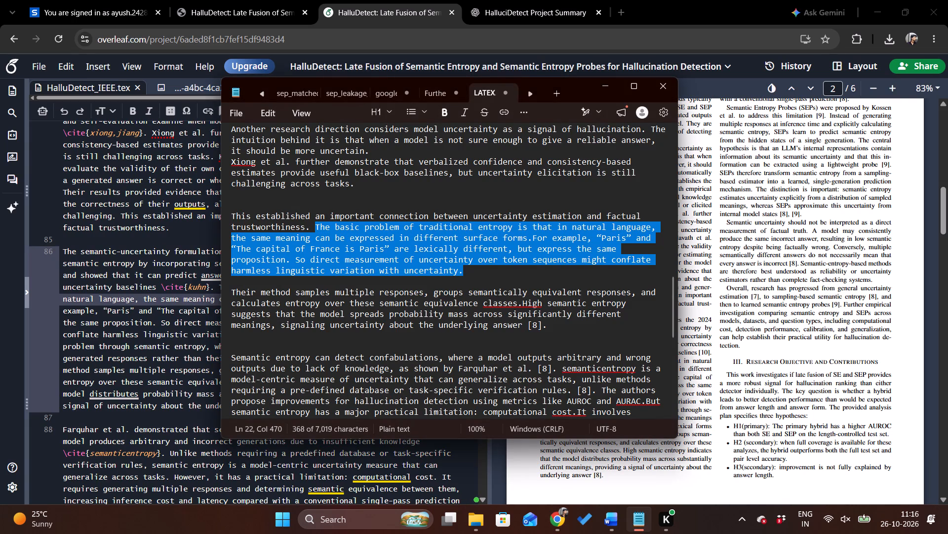
drag(233, 291, 523, 324)
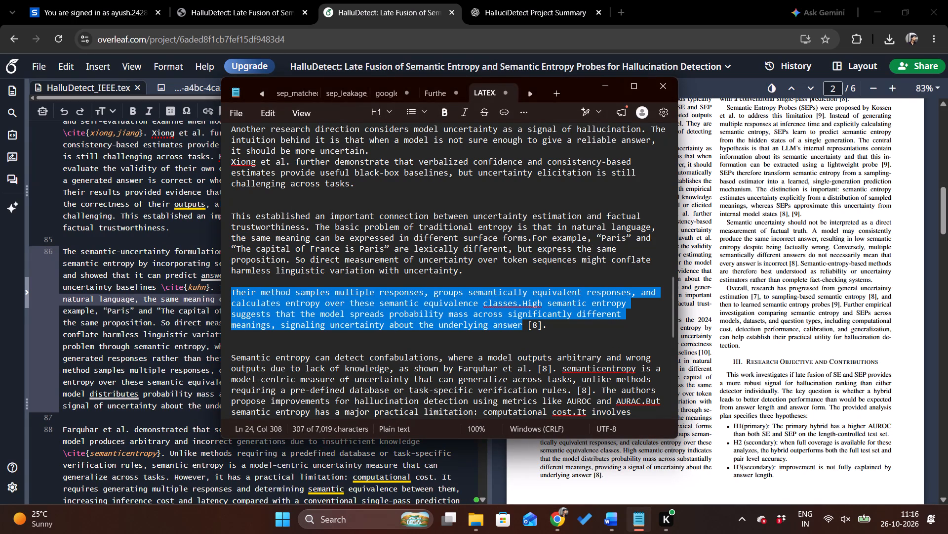
key(ctrl+c)
key(alt+Tab)
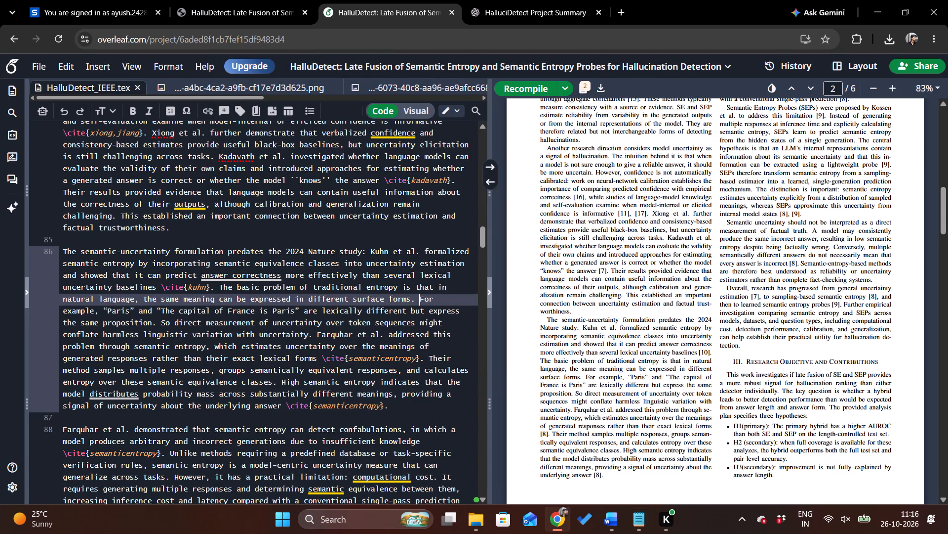
drag(433, 354, 280, 403)
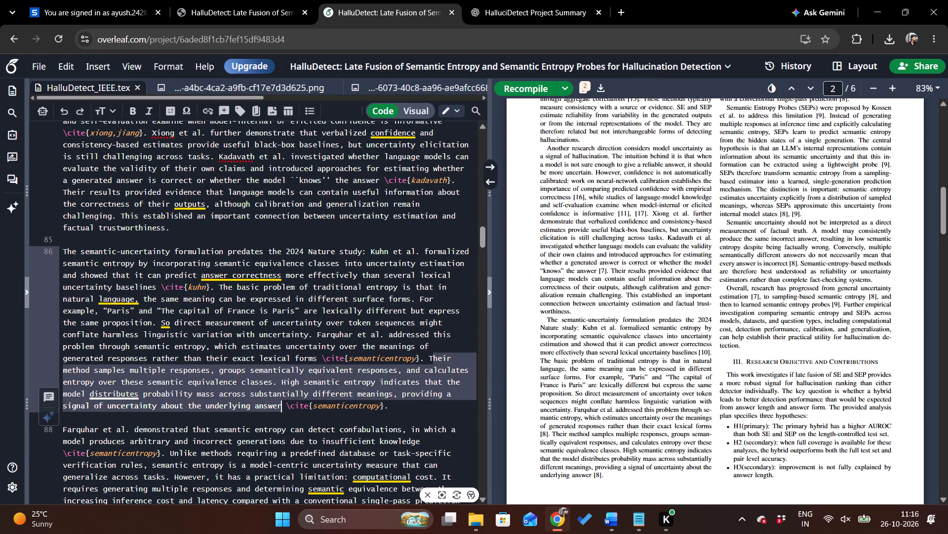
key(ctrl+v)
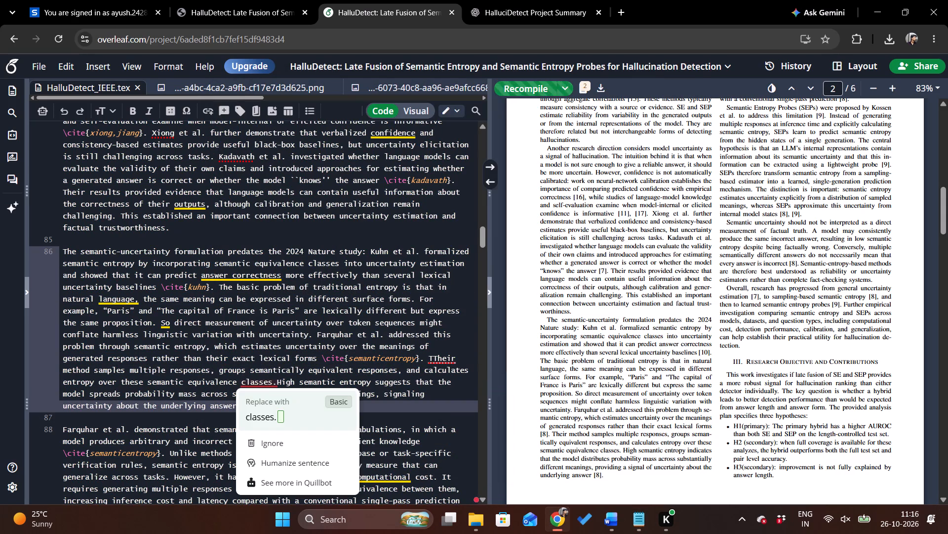
Accept the grammar suggestions adding a space after 'classes.' and correcting 'TTheir' to 'Their' in the replaced passage.
click(258, 410)
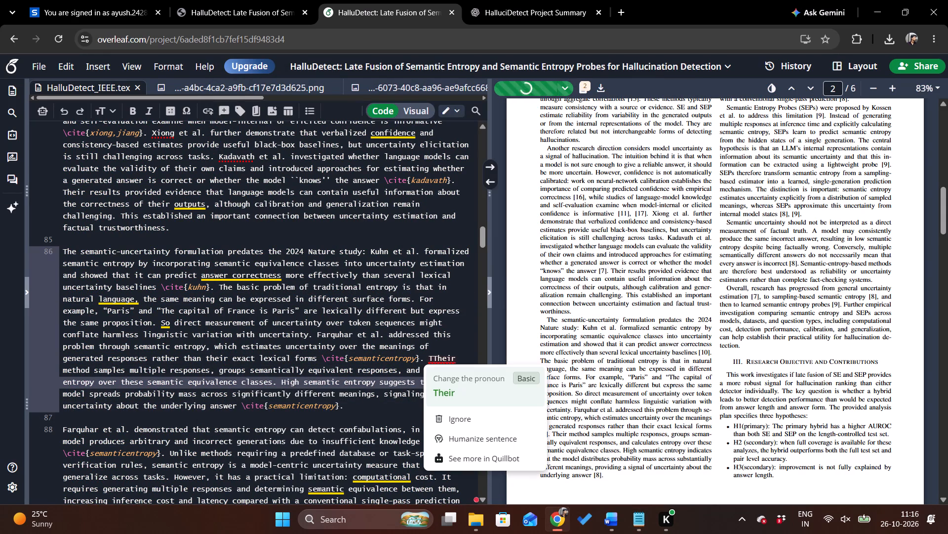
click(450, 382)
Copy the Notepad sentence 'Semantic entropy can detect confabulations… as shown by Farquhar et al.' without its [8] reference and return to Overleaf.
scroll(347, 361, down, 3)
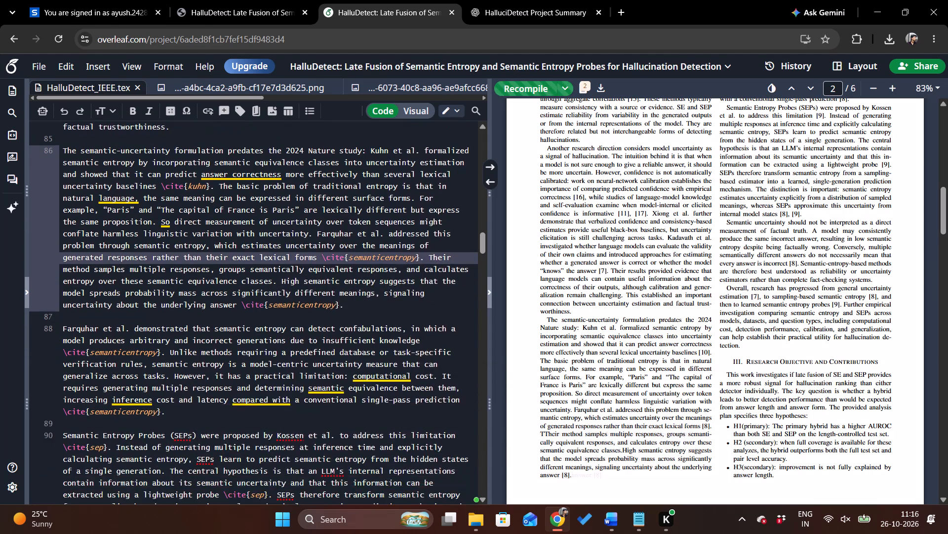
scroll(264, 318, down, 1)
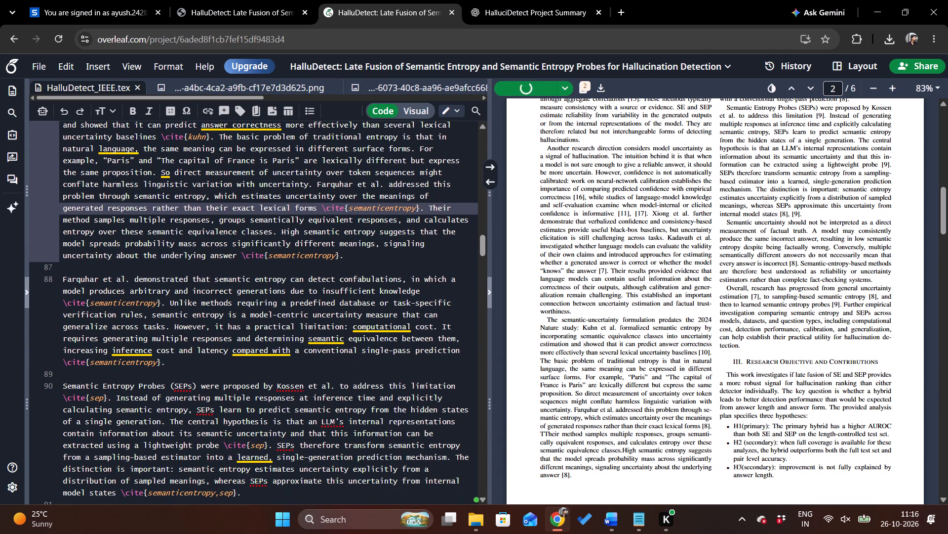
key(alt+Tab)
scroll(377, 327, down, 1)
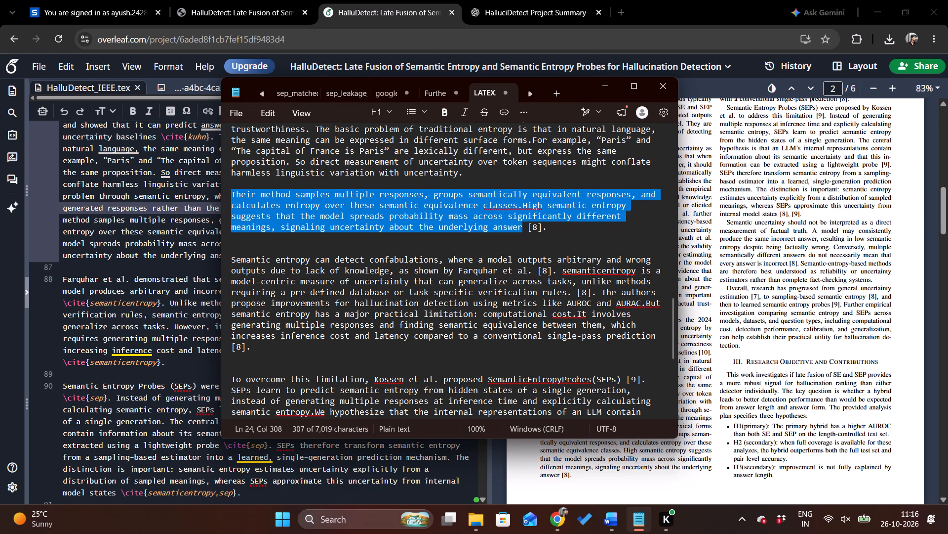
drag(530, 271, 226, 259)
key(ctrl+c)
key(alt+Tab)
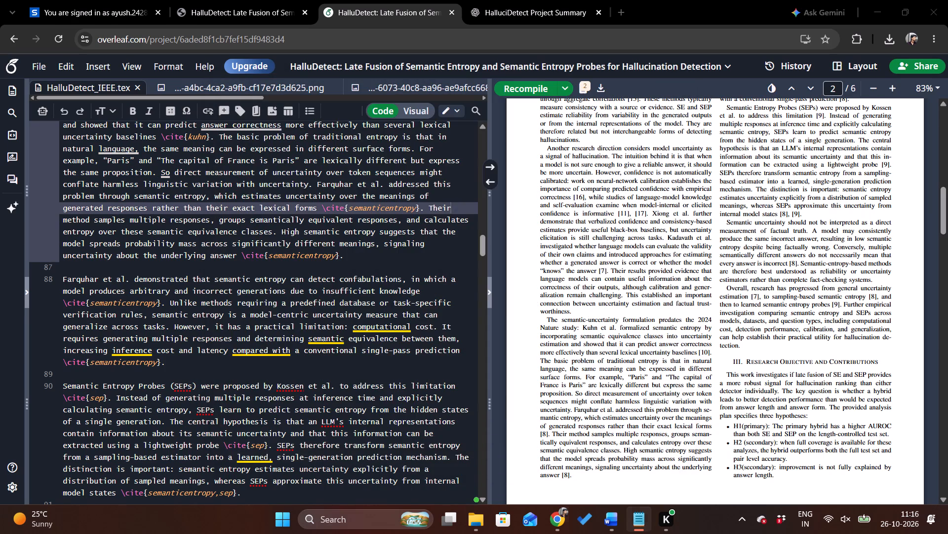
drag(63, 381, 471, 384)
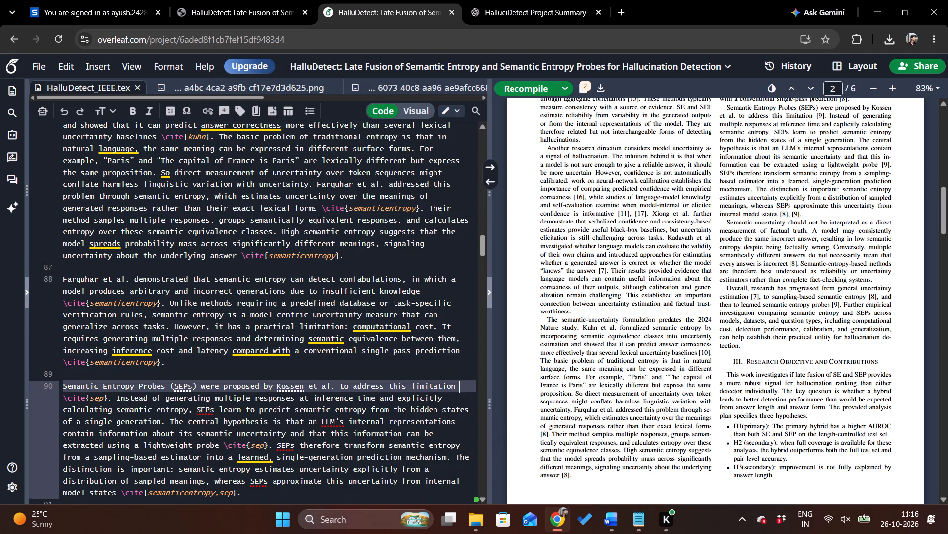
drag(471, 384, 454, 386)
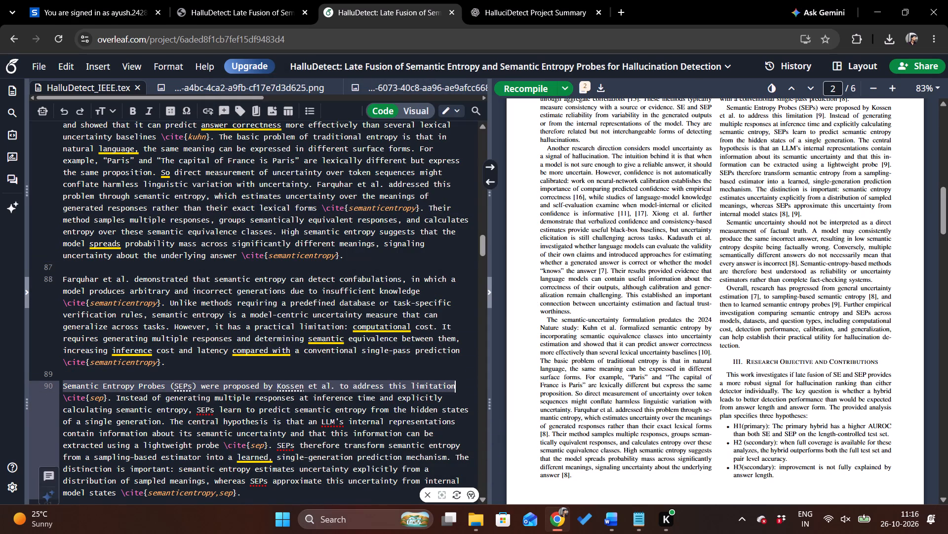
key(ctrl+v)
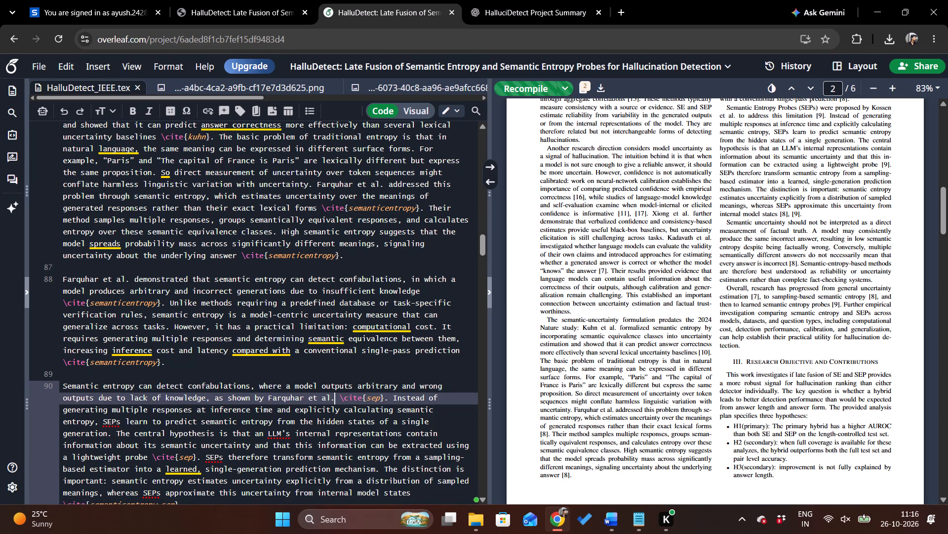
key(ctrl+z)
Replace 'Farquhar et al. demonstrated…insufficient knowledge' with the copied sentence ending 'as shown by Farquhar et al.', keeping the \cite{semanticentropy} citation.
drag(62, 275, 83, 287)
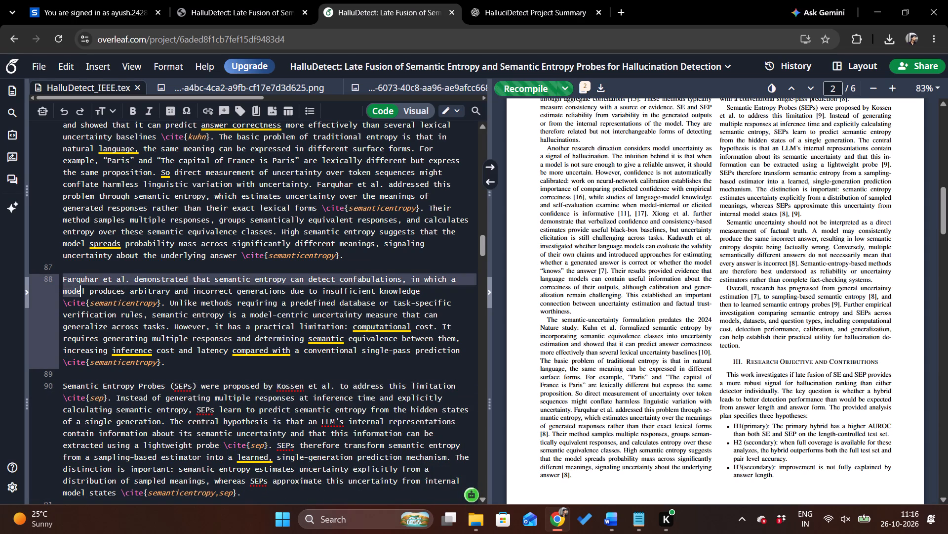
drag(83, 287, 420, 292)
key(ctrl+v)
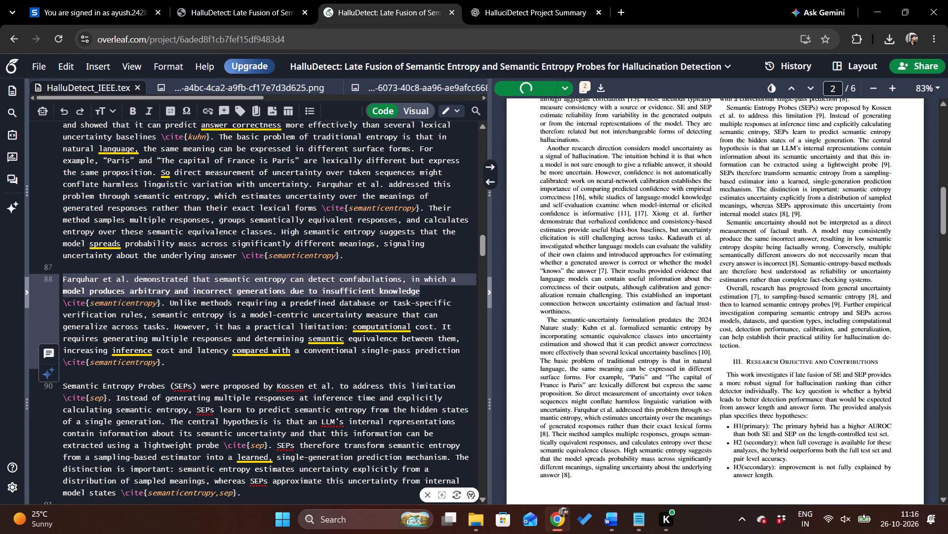
Replace 'Unlike methods requiring…generalize across tasks.' in Overleaf with the Notepad sentence 'semanticentropy is a model-centric measure…verification rules.', omitting its [8] reference.
key(alt+Tab)
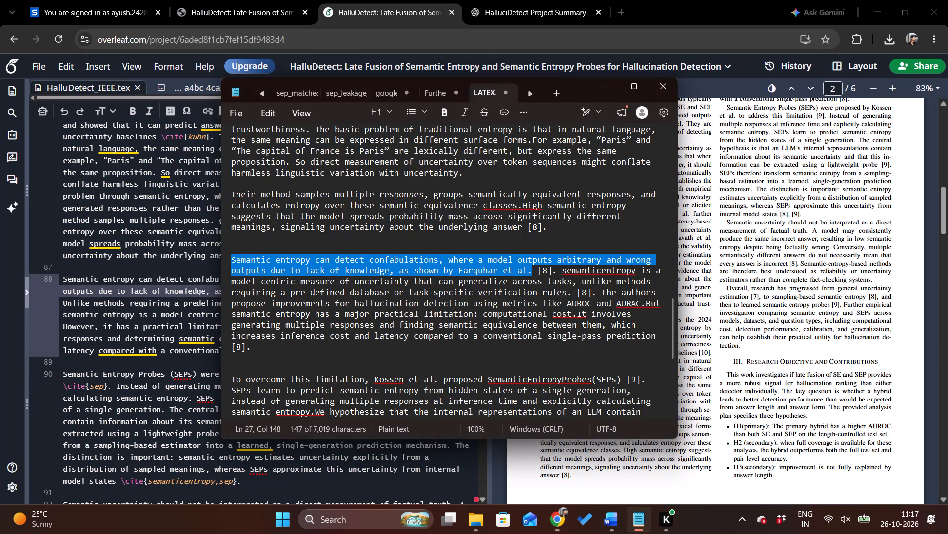
click(563, 269)
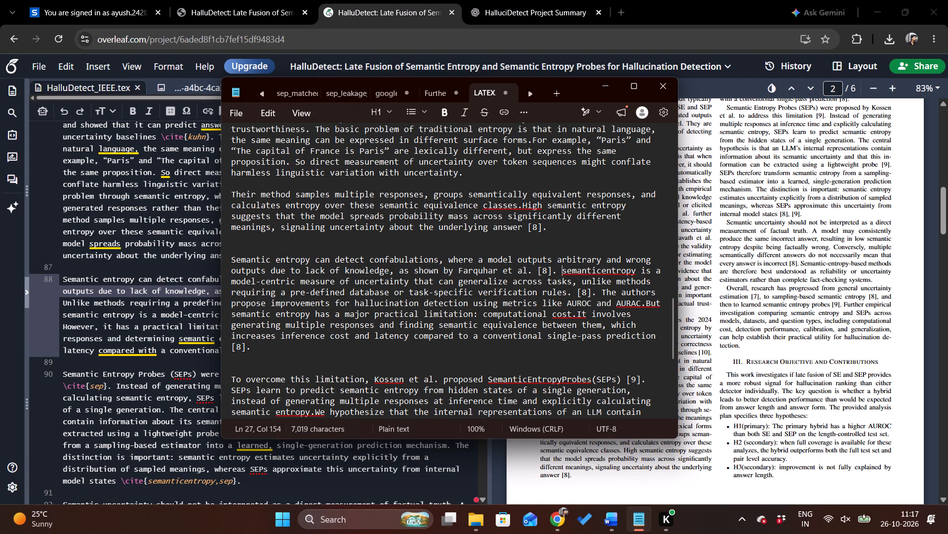
drag(563, 269, 565, 290)
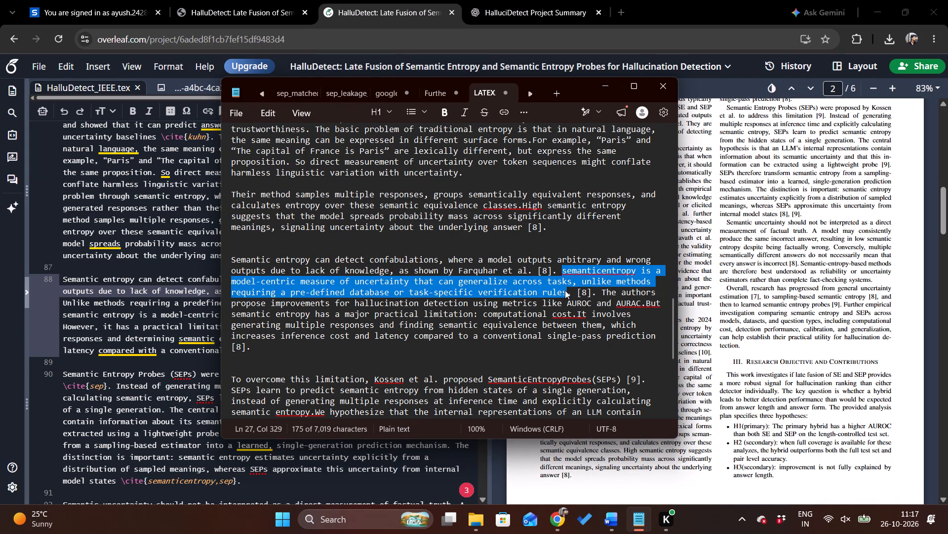
drag(565, 290, 565, 290)
key(ctrl+c)
key(alt+Tab)
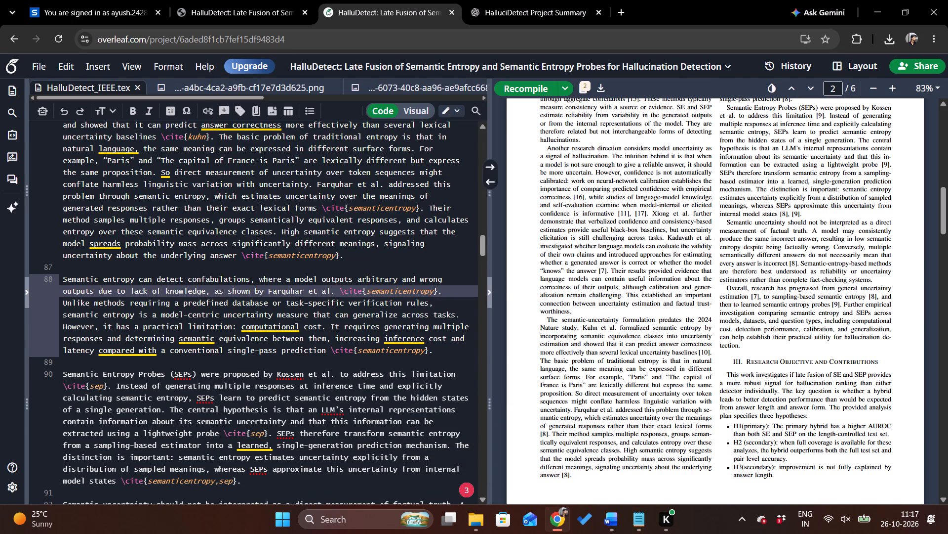
click(63, 302)
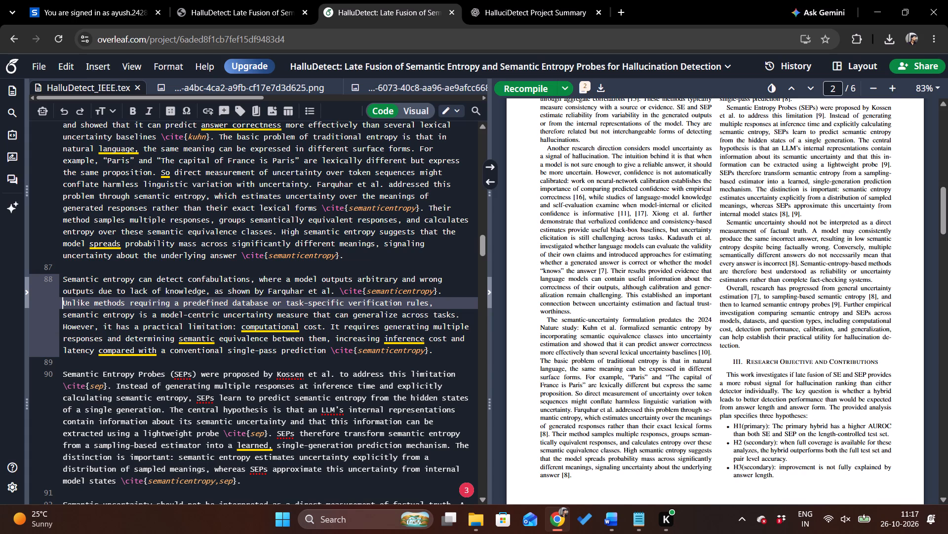
key(alt+Tab)
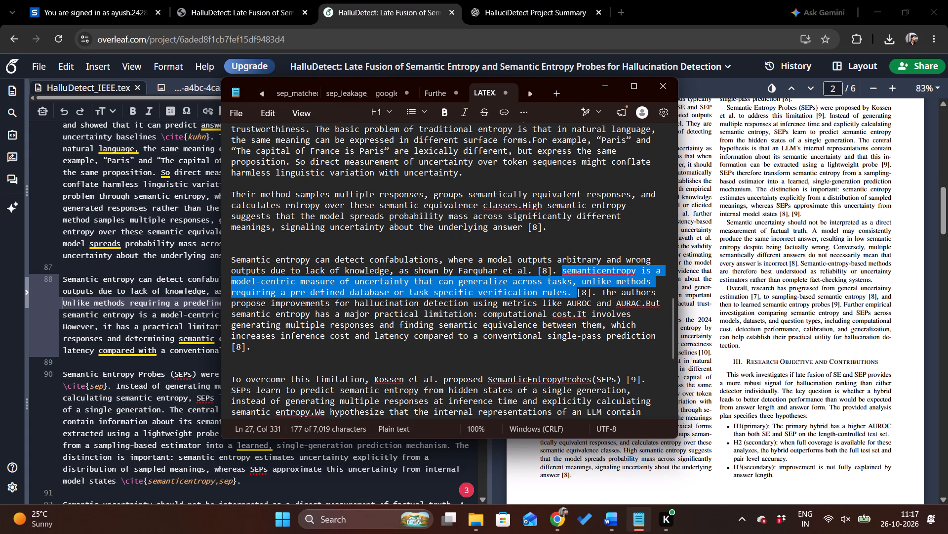
click(174, 362)
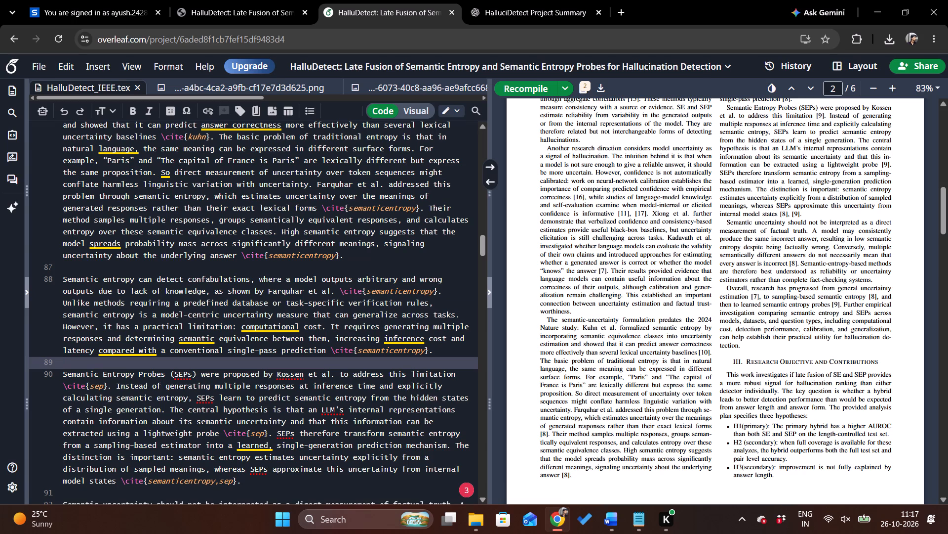
key(alt+Tab)
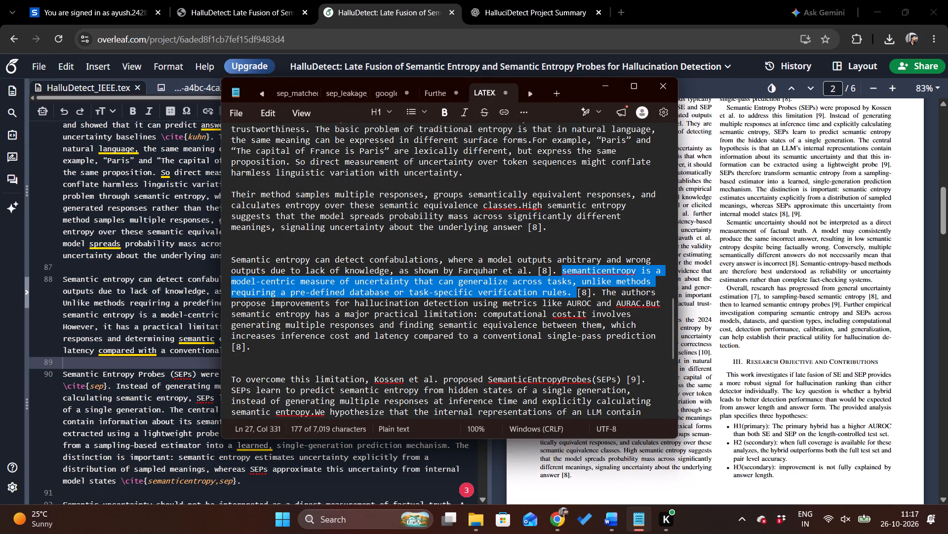
key(alt+Tab)
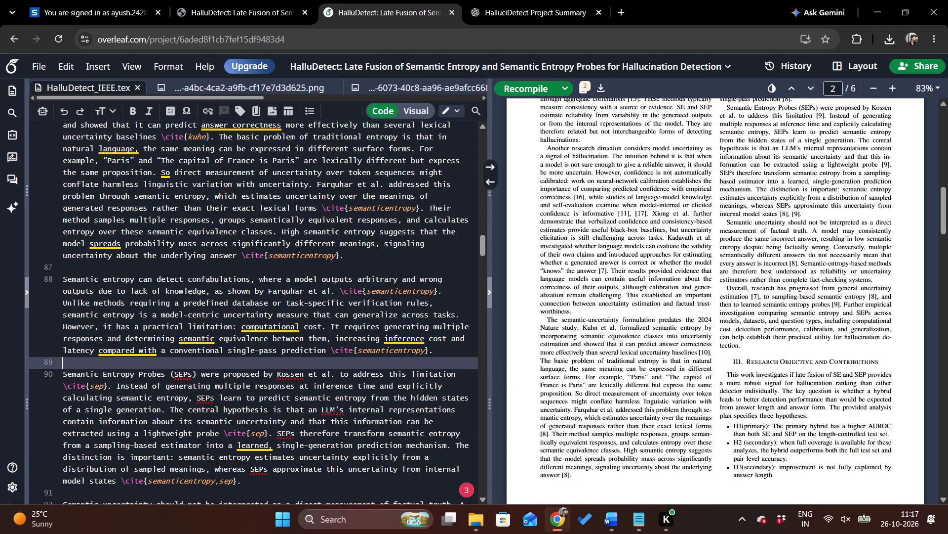
drag(62, 301, 102, 301)
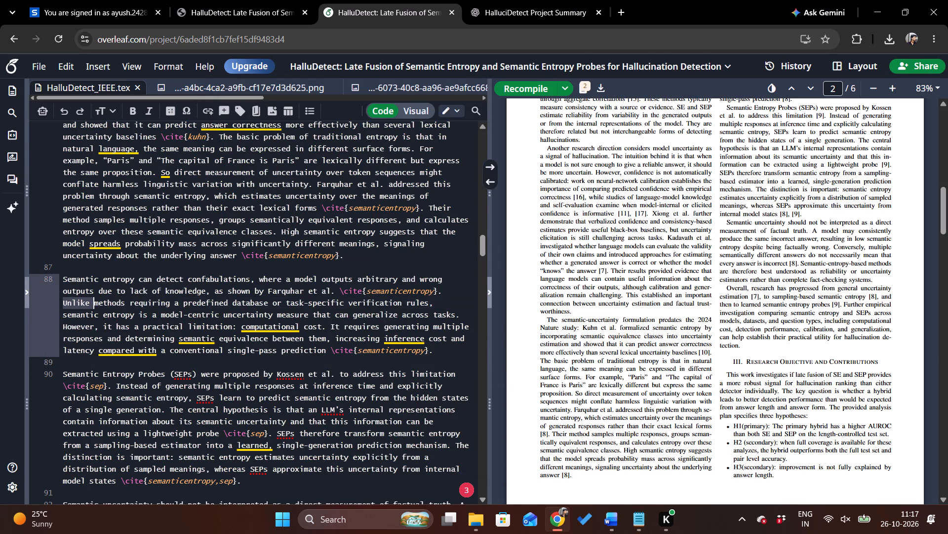
drag(102, 301, 238, 323)
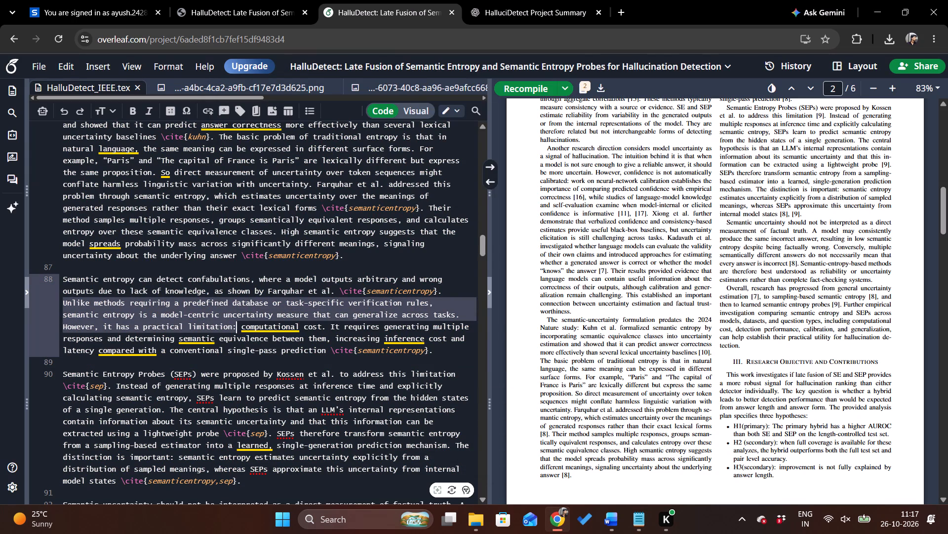
drag(238, 323, 462, 316)
key(ctrl+v)
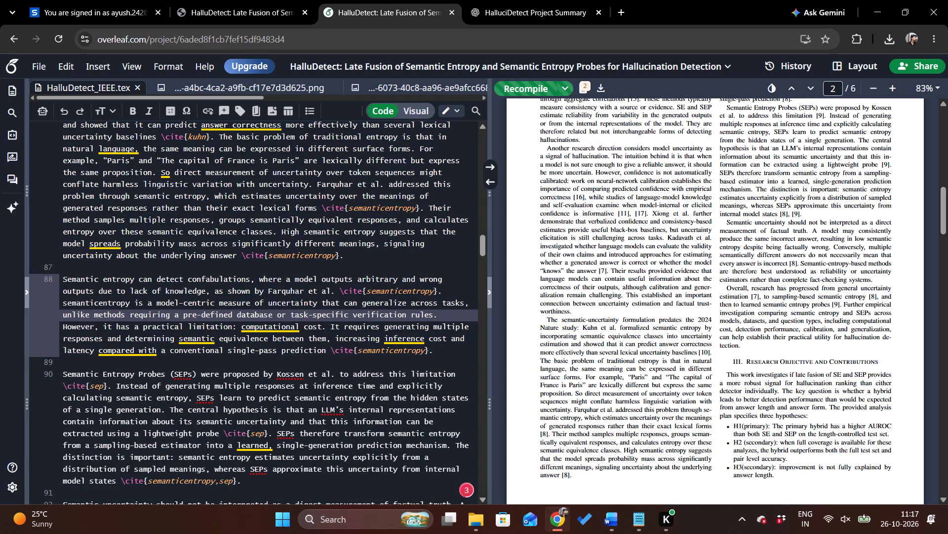
Accept the grammar suggestions correcting 'semanticentropy' to 'Semantic entropy' and 'pre-defined' to 'predefined' in the replaced sentence.
click(117, 317)
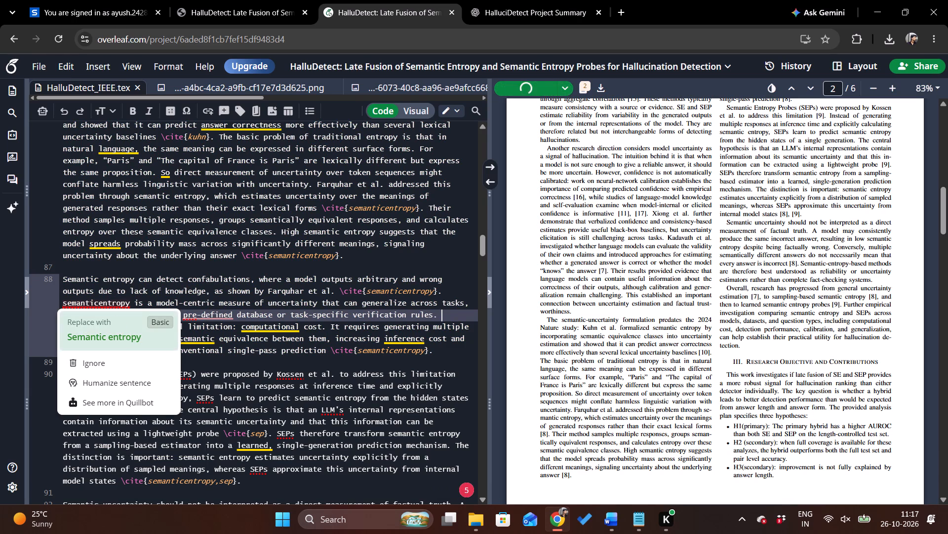
click(232, 341)
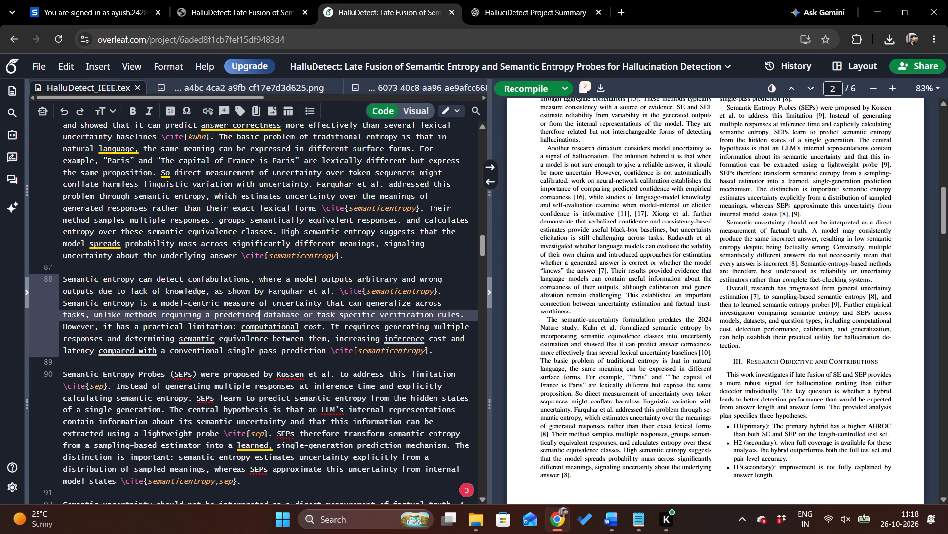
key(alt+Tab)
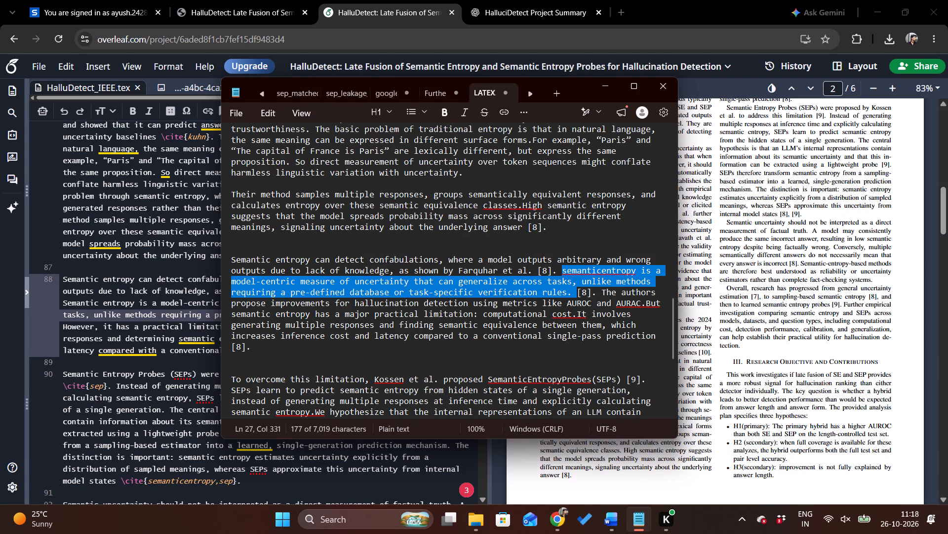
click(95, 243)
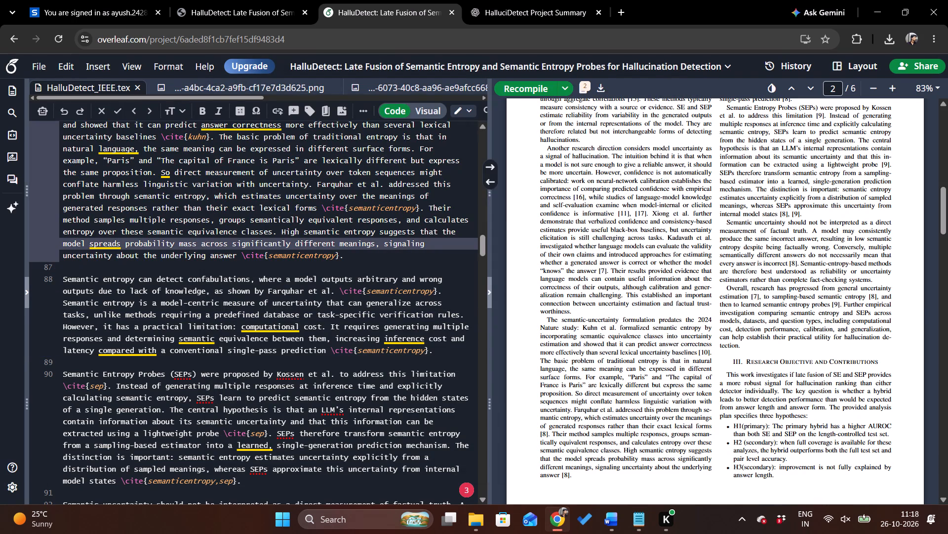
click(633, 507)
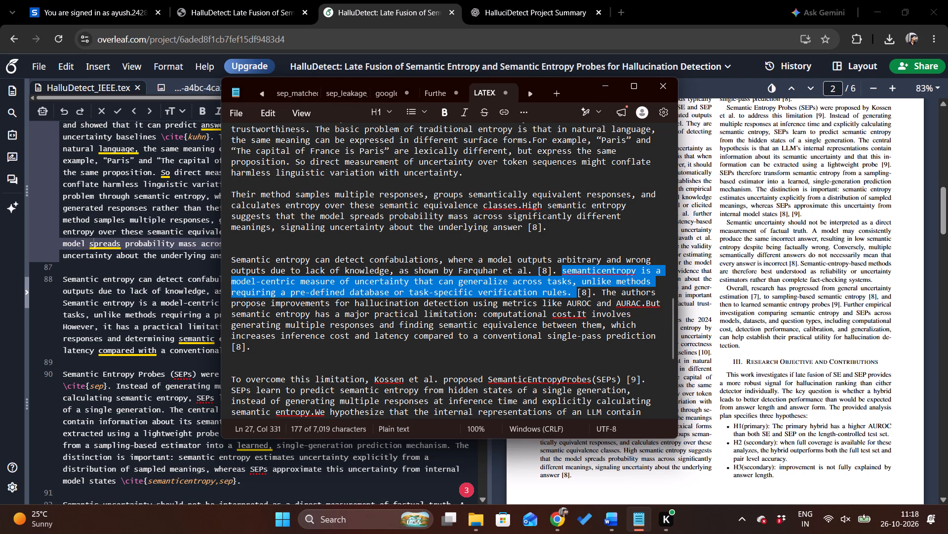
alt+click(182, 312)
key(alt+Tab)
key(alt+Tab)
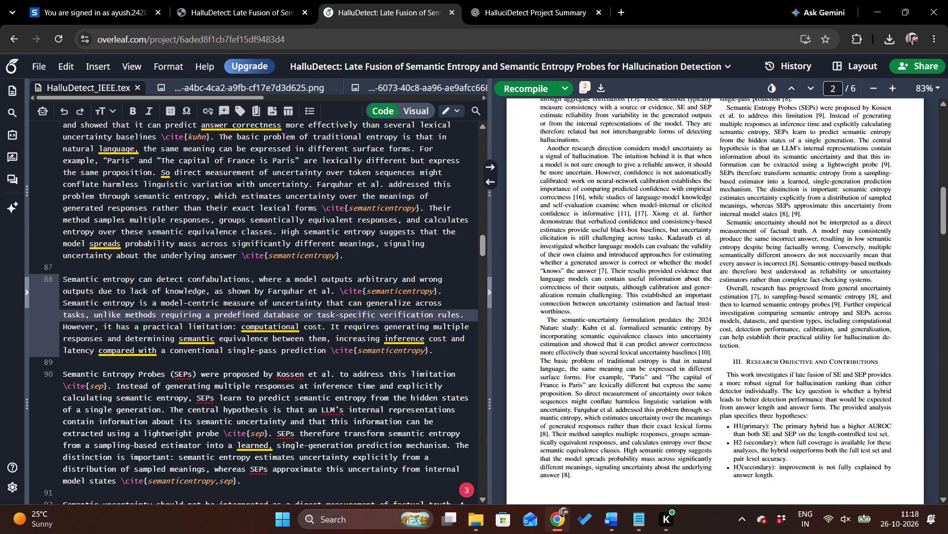
Add a copied \cite{semanticentropy} citation after 'verification rules.' with a separating space, and start 'However, it has a practical limitation' on a new line.
drag(339, 291, 436, 290)
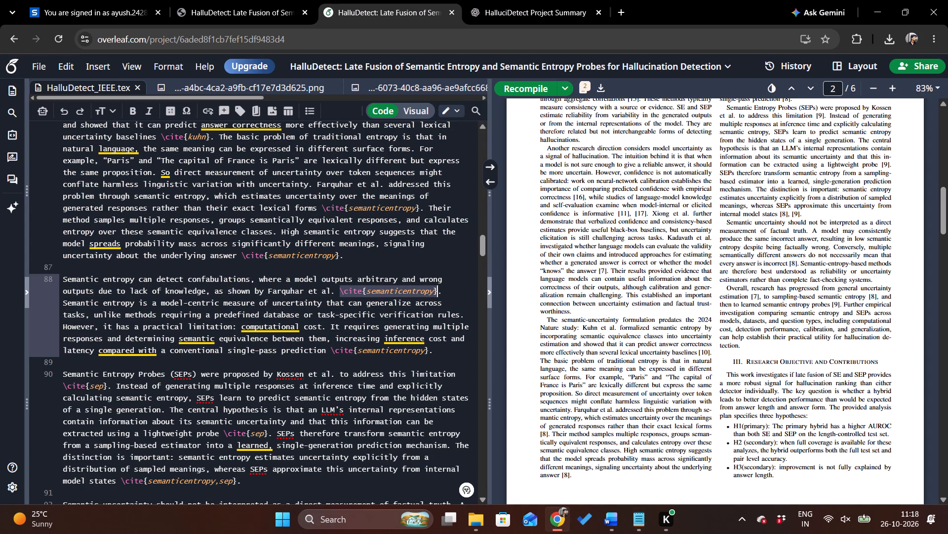
key(ctrl+c)
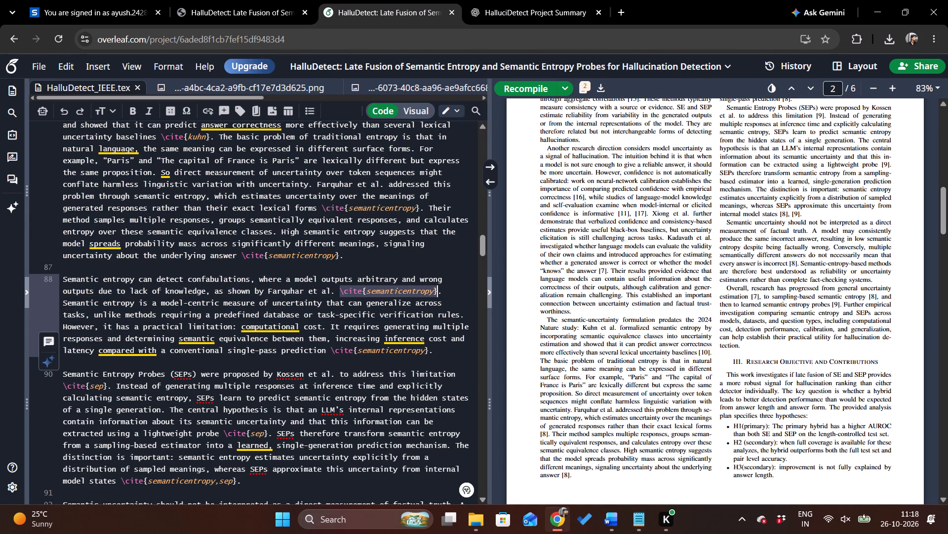
click(463, 312)
key(Return)
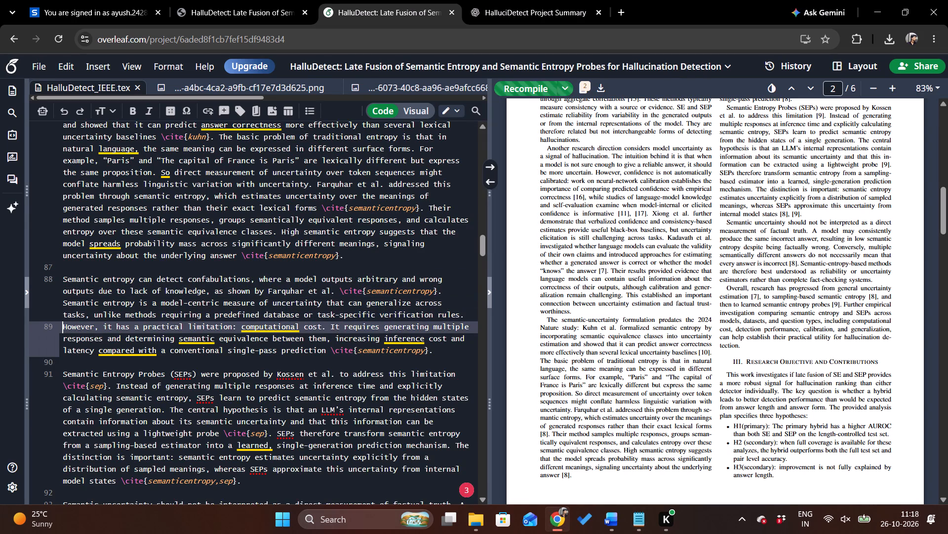
key(ctrl+v)
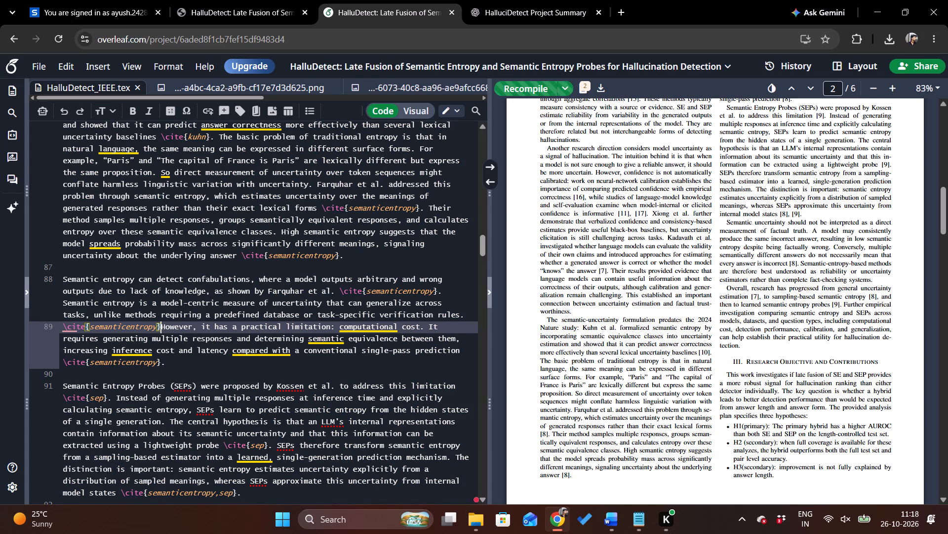
key(ctrl+z)
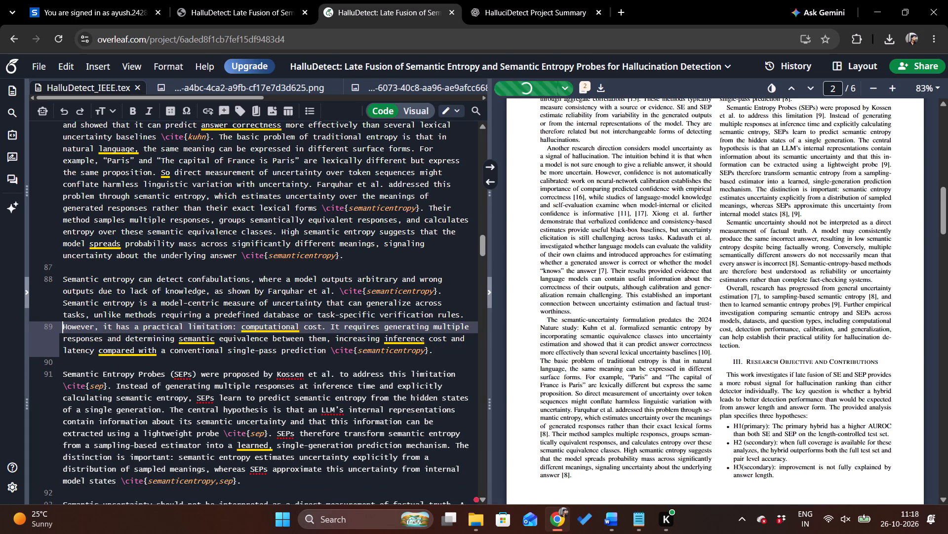
key(ctrl+z)
key(ctrl+y)
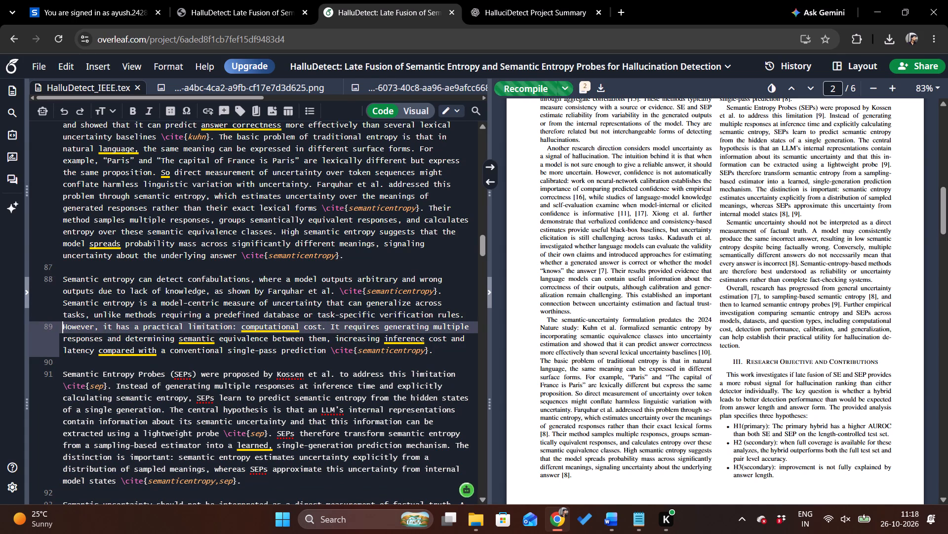
click(465, 319)
key(ctrl+v)
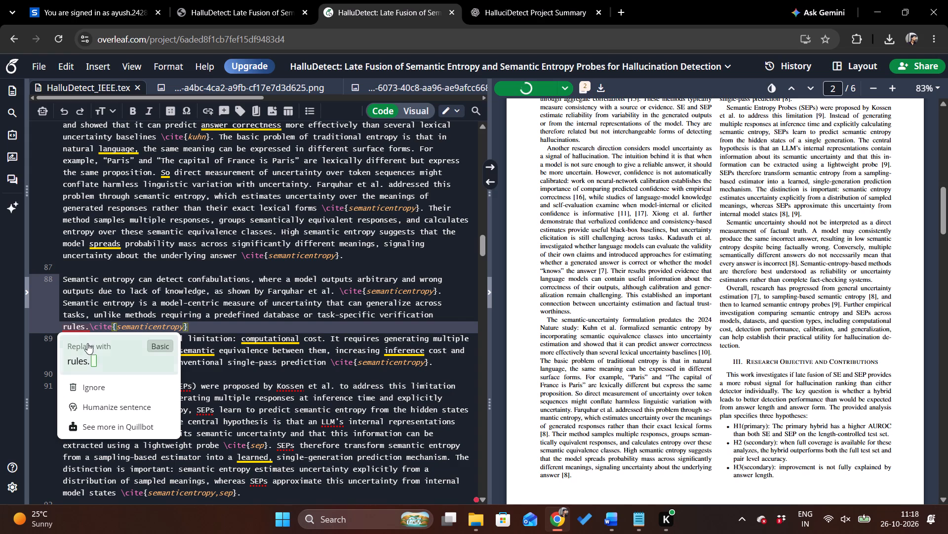
click(87, 346)
Replace 'However, it has a practical limitation…single-pass prediction' in Overleaf with the Notepad passage 'The authors propose improvements…single-pass prediction', keeping the \cite{semanticentropy} citation.
key(alt+Tab)
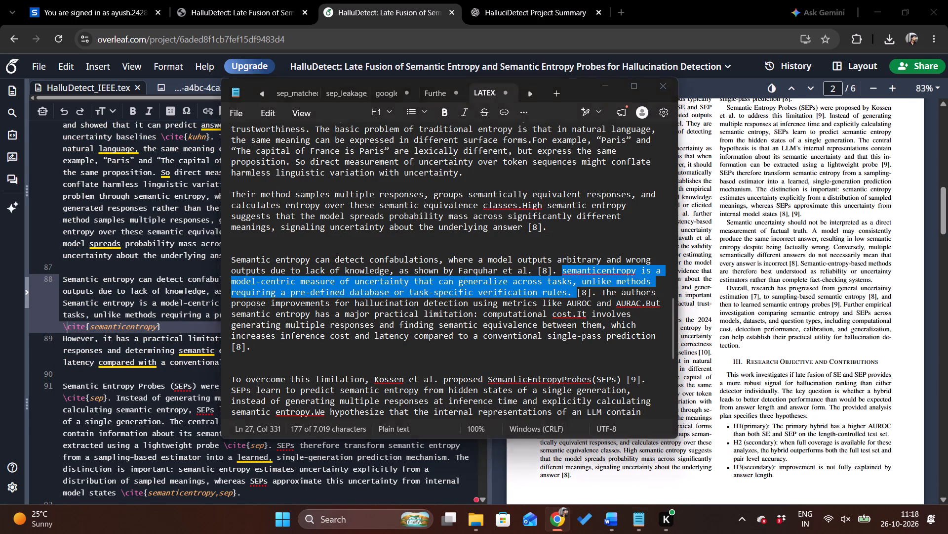
click(602, 292)
drag(602, 292, 618, 317)
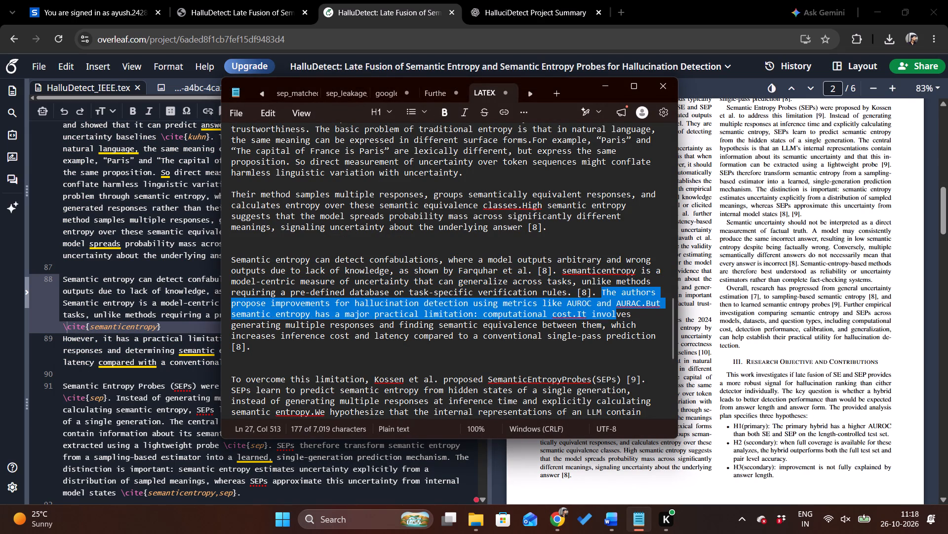
drag(618, 317, 654, 335)
key(ctrl+c)
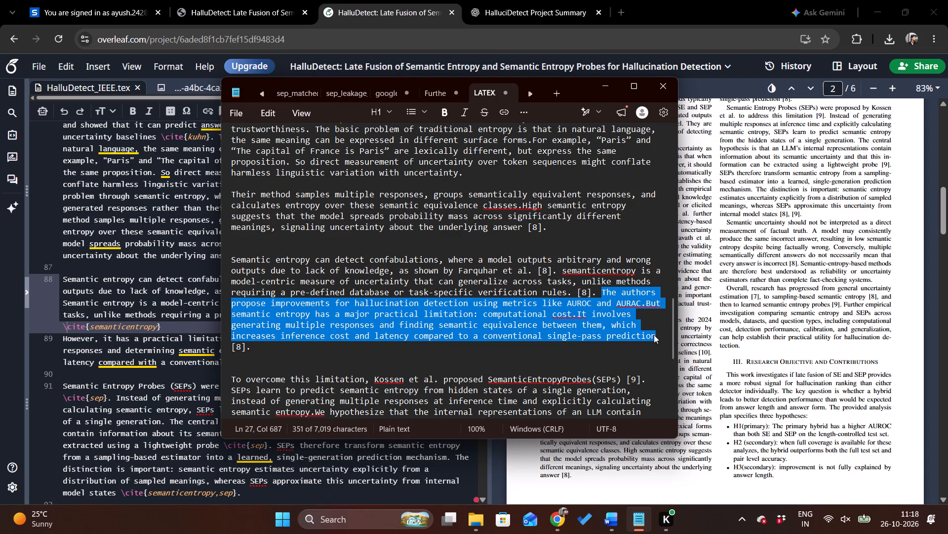
key(alt+Tab)
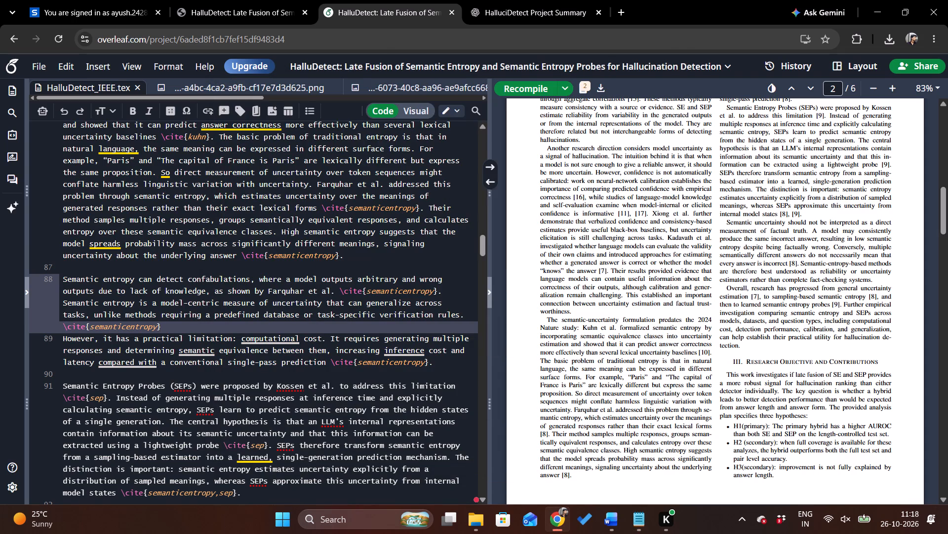
drag(64, 338, 316, 364)
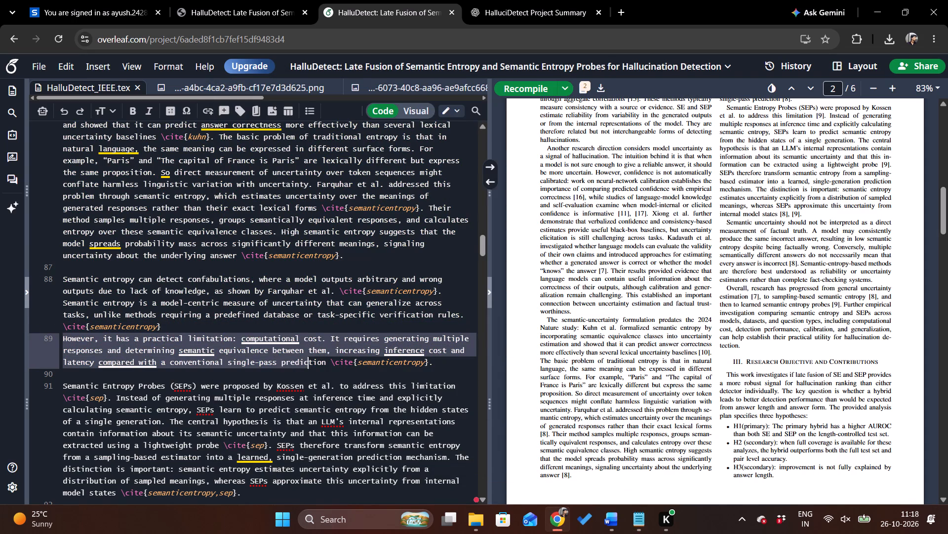
drag(316, 364, 325, 364)
key(ctrl+v)
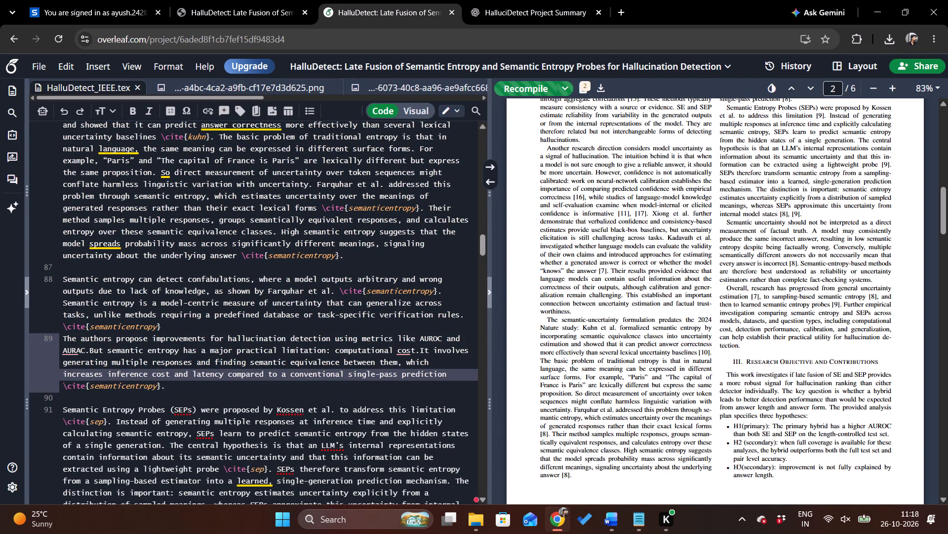
Join the pasted passage to the preceding \cite{semanticentropy} line with a period, and accept the suggested space after 'AURAC.'.
click(62, 338)
key(BackSpace)
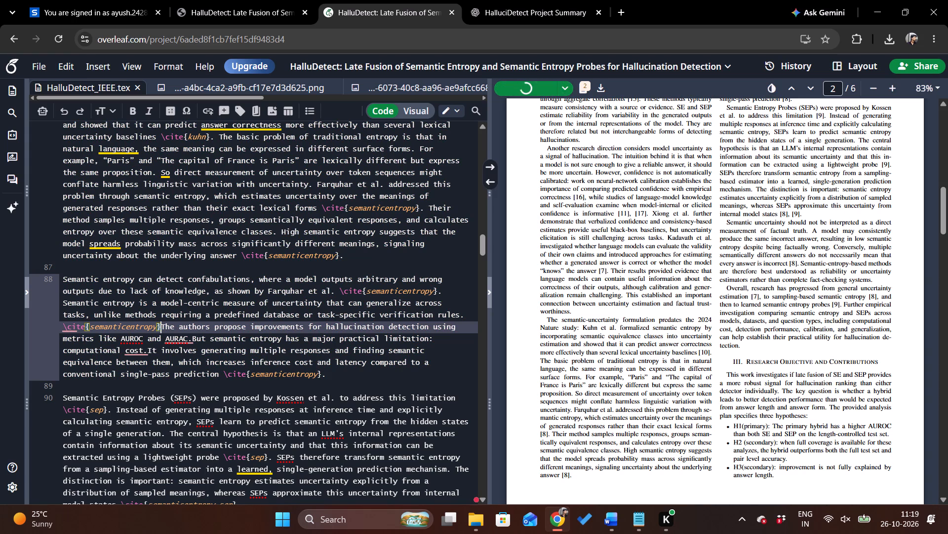
key(period)
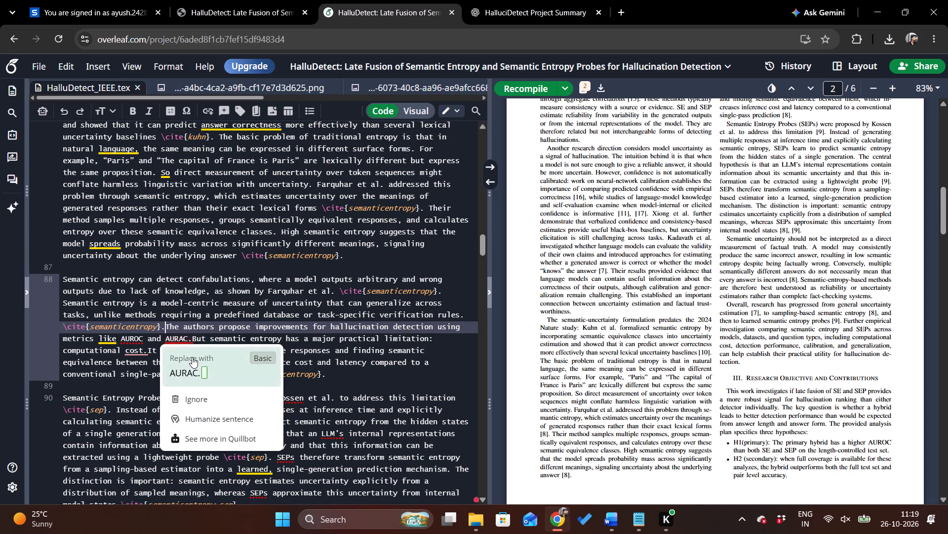
click(192, 357)
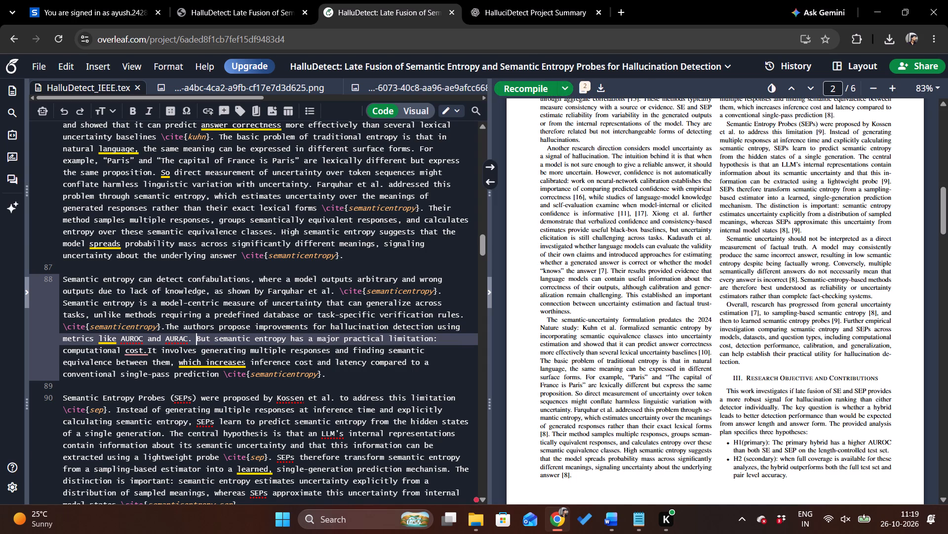
Replace the 'Semantic Entropy Probes (SEPs) were proposed' sentence with Notepad's 'To overcome this limitation, Kossen et al. proposed SemanticEntropyProbes(SEPs)', dropping [9] and keeping \cite{sep}.
scroll(383, 427, down, 2)
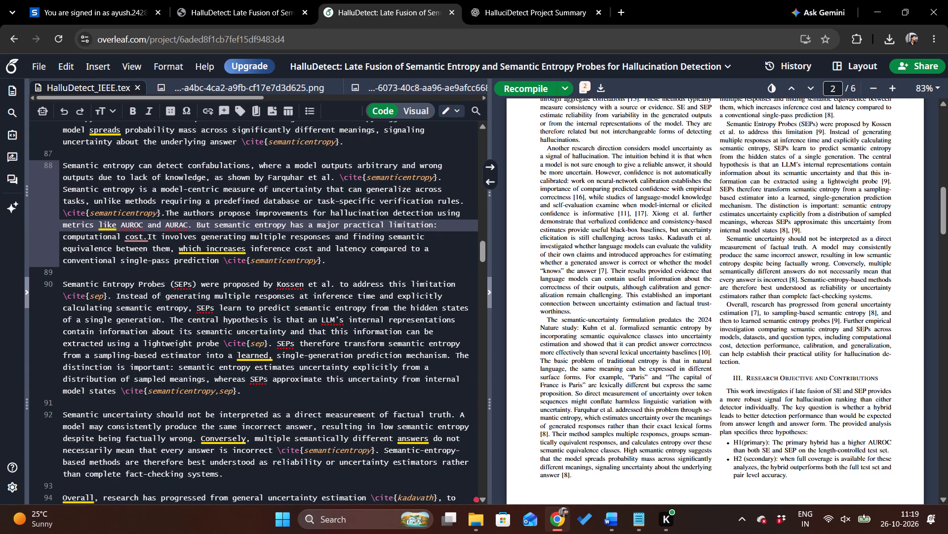
key(alt+Tab)
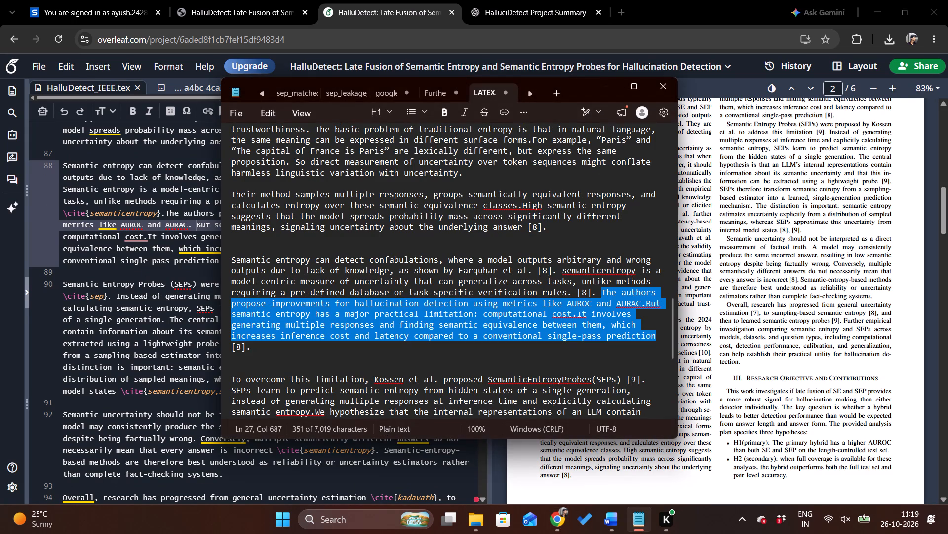
scroll(511, 329, down, 2)
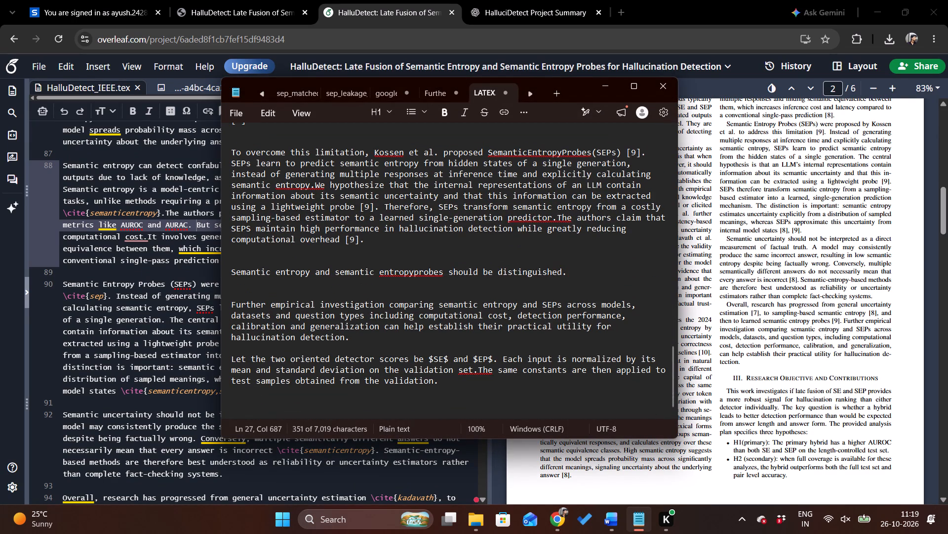
drag(620, 150, 230, 156)
click(230, 156)
key(ctrl+c)
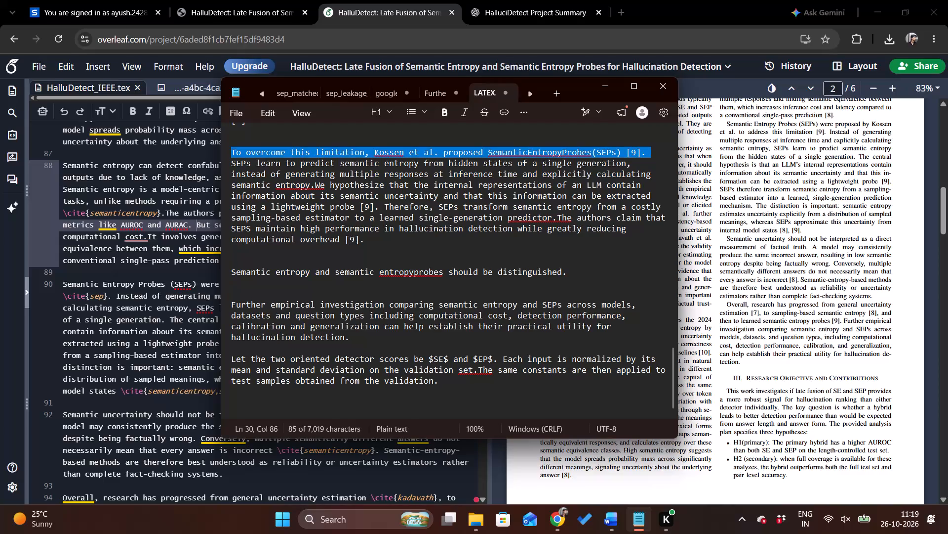
key(alt+Tab)
drag(62, 280, 457, 286)
key(ctrl+v)
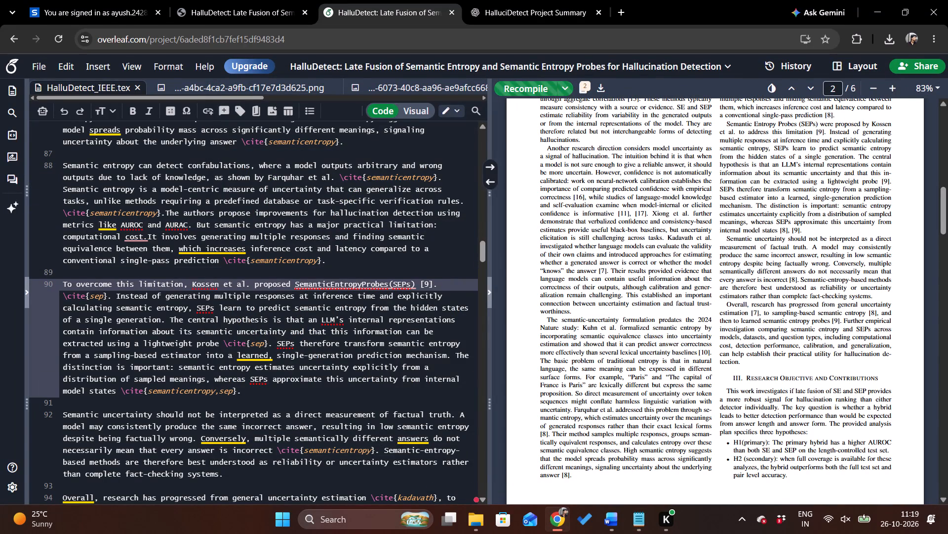
key(BackSpace)
key(BackSpace)
key(BackSpace)
key(BackSpace)
key(BackSpace)
key(BackSpace)
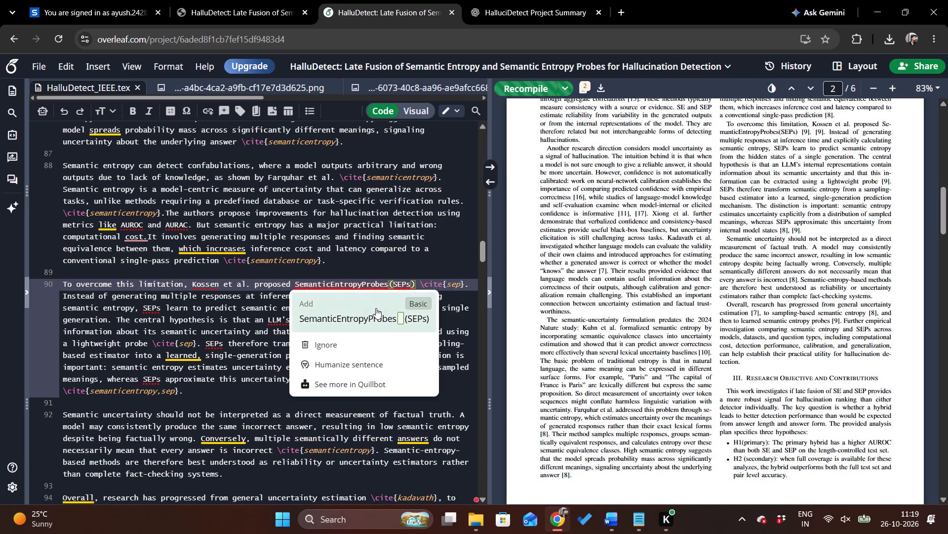
Add the missing spaces in 'SemanticEntropyProbes(SEPs)' so the term reads 'Semantic Entropy Probes (SEPs)'.
click(376, 308)
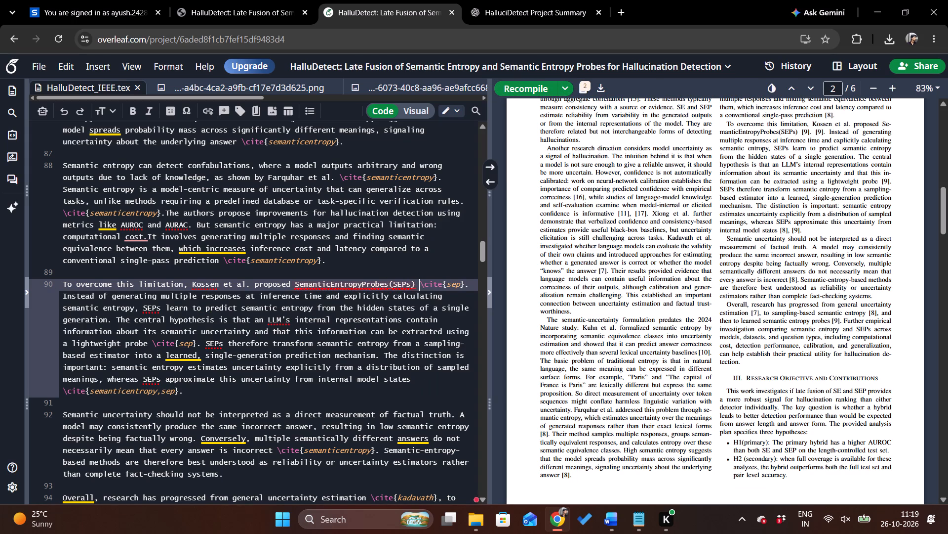
click(360, 316)
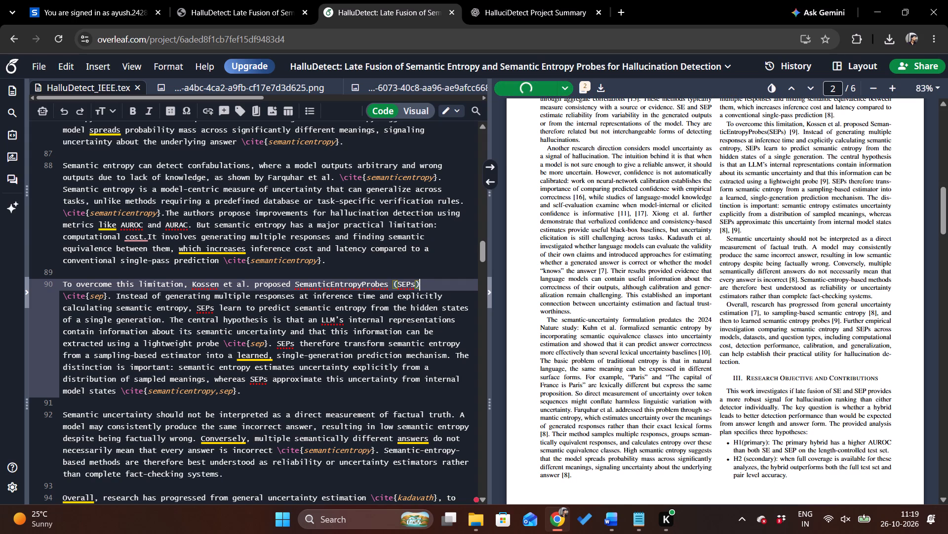
click(331, 284)
key(space)
key(Right)
key(Right)
key(Right)
key(Right)
key(Right)
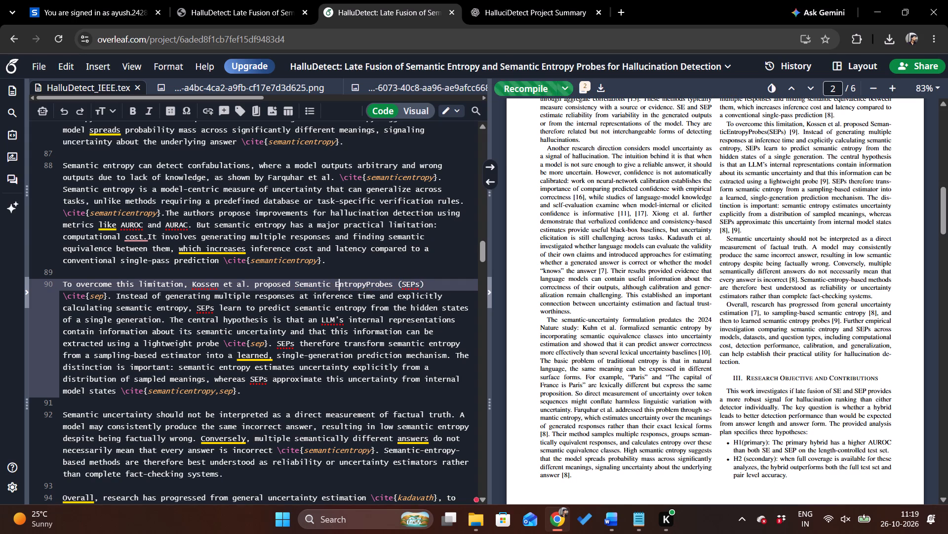
key(Right)
key(Right)
key(space)
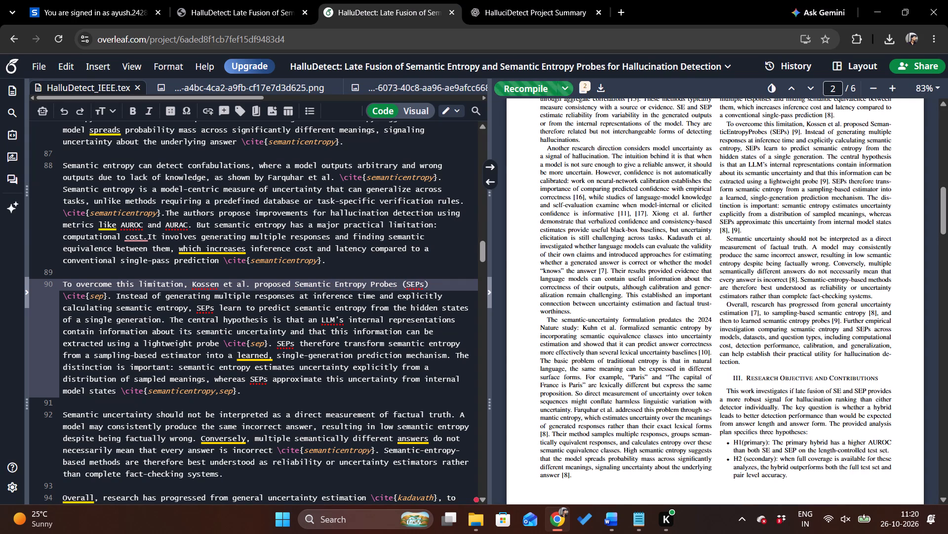
Replace 'Instead of generating…lightweight probe' with Notepad's 'SEPs learn to predict…lightweight probe', keeping \cite{sep}, and accept the suggested space after 'entropy.'.
key(alt+Tab)
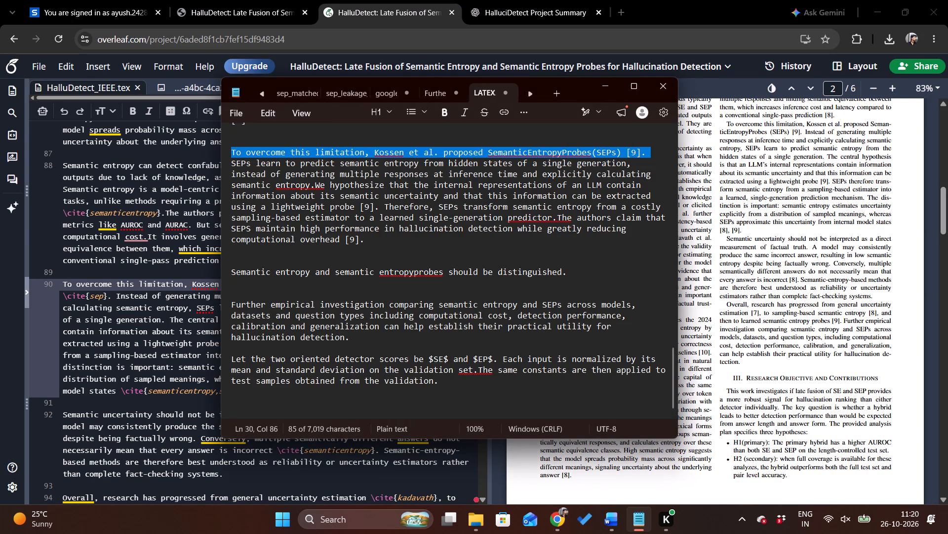
click(232, 166)
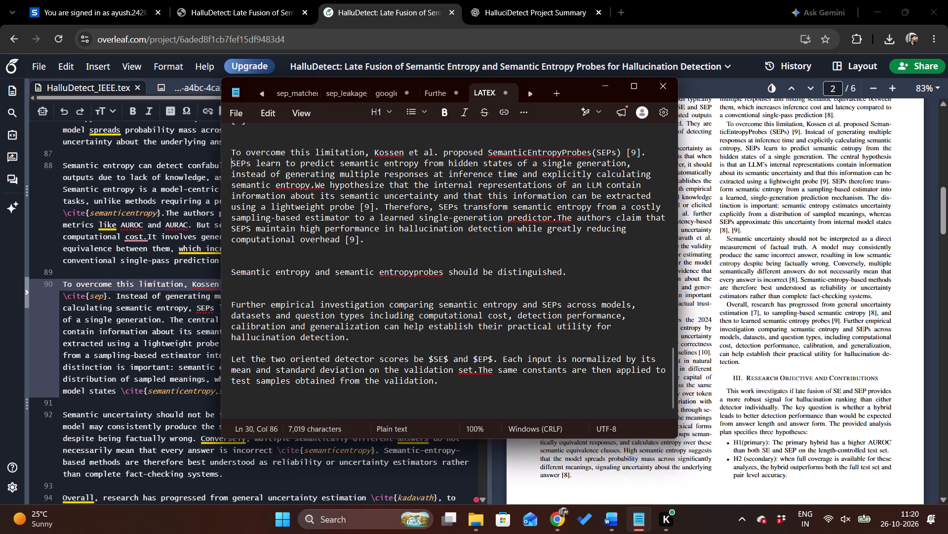
drag(232, 166, 331, 190)
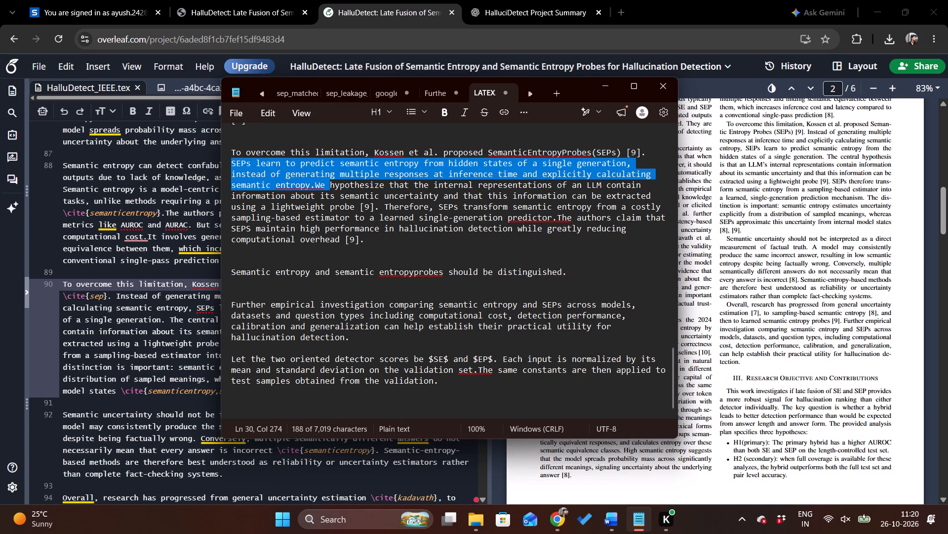
drag(331, 190, 354, 207)
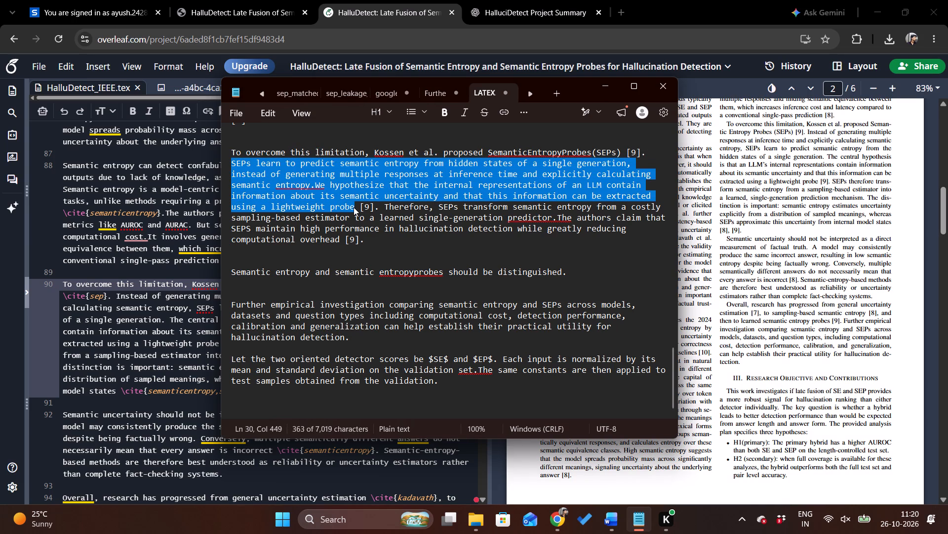
key(ctrl+c)
key(alt+Tab)
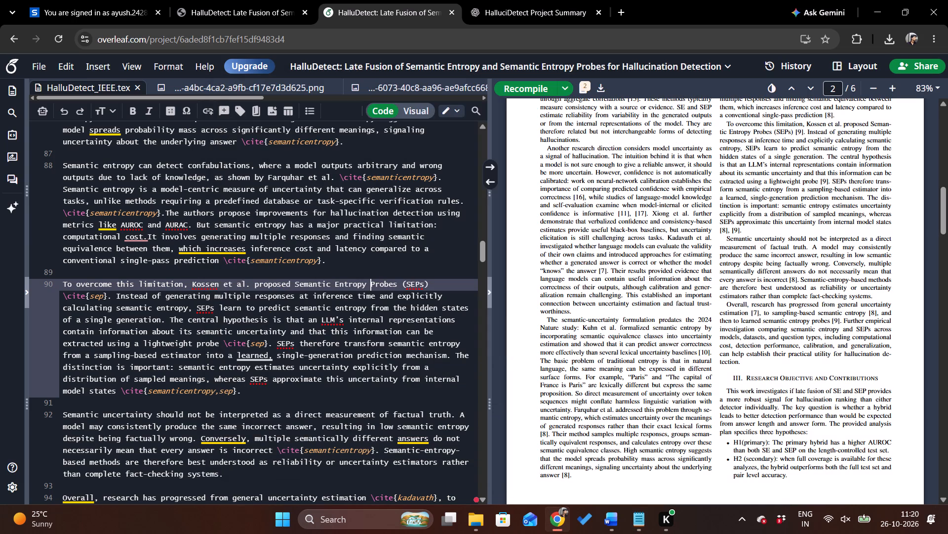
drag(115, 294, 139, 288)
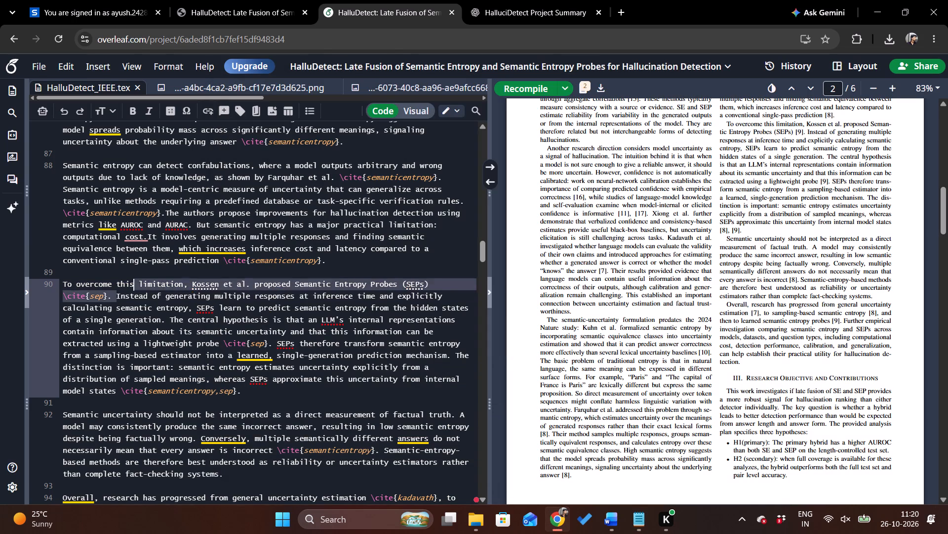
drag(139, 288, 221, 341)
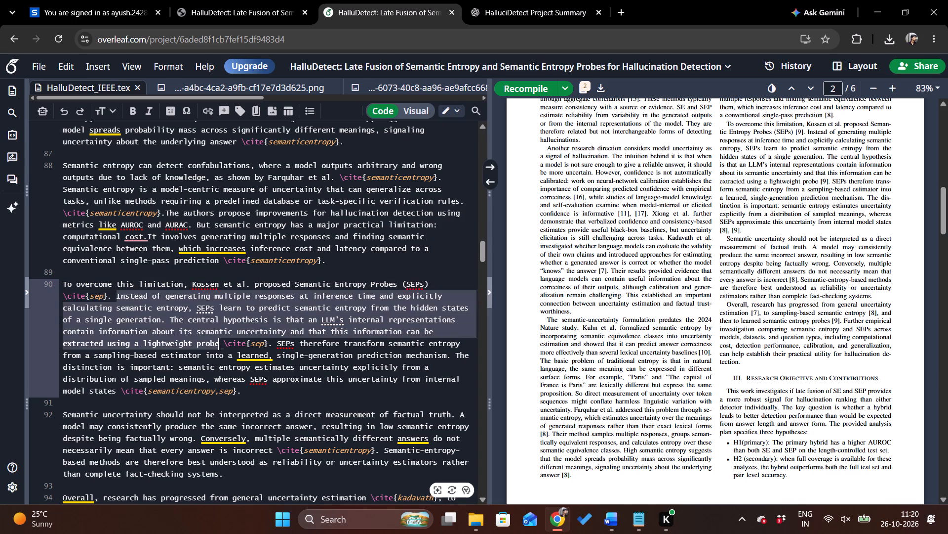
drag(221, 341, 218, 342)
key(ctrl+v)
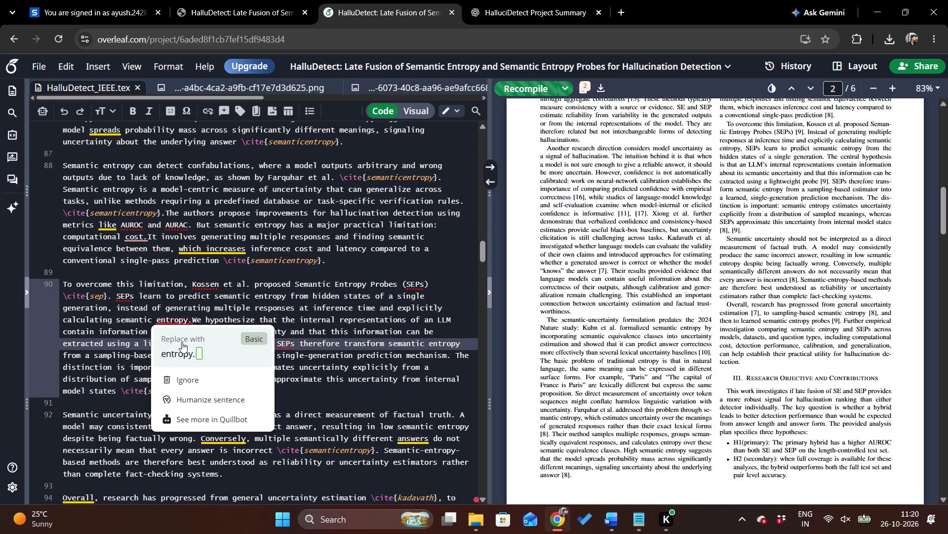
click(174, 355)
Replace 'SEPs therefore transform…internal model states' with Notepad's 'Therefore, SEPs transform…computational overhead', keeping \cite{semanticentropy,sep}, and accept the suggested space after 'predictor.'.
key(alt+Tab)
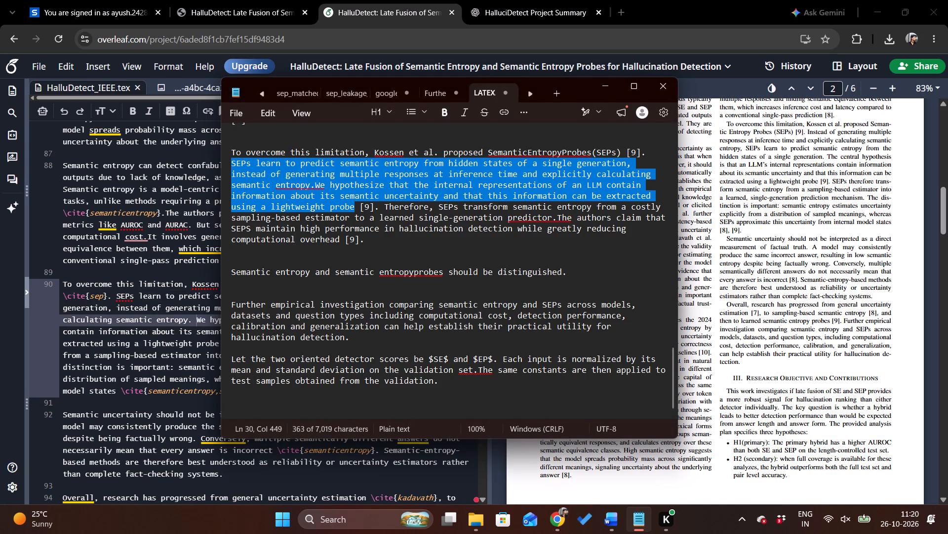
drag(386, 206, 339, 239)
key(ctrl+c)
key(alt+Tab)
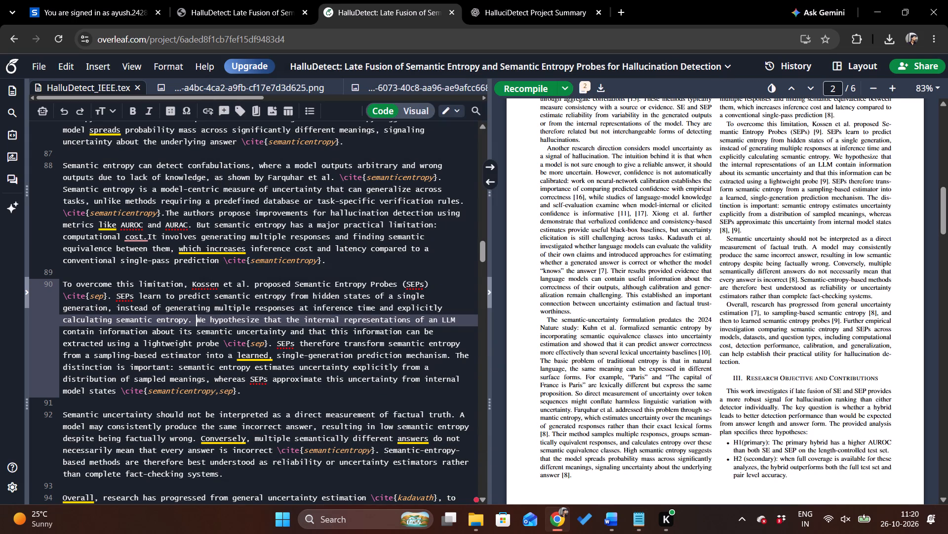
drag(274, 342, 116, 388)
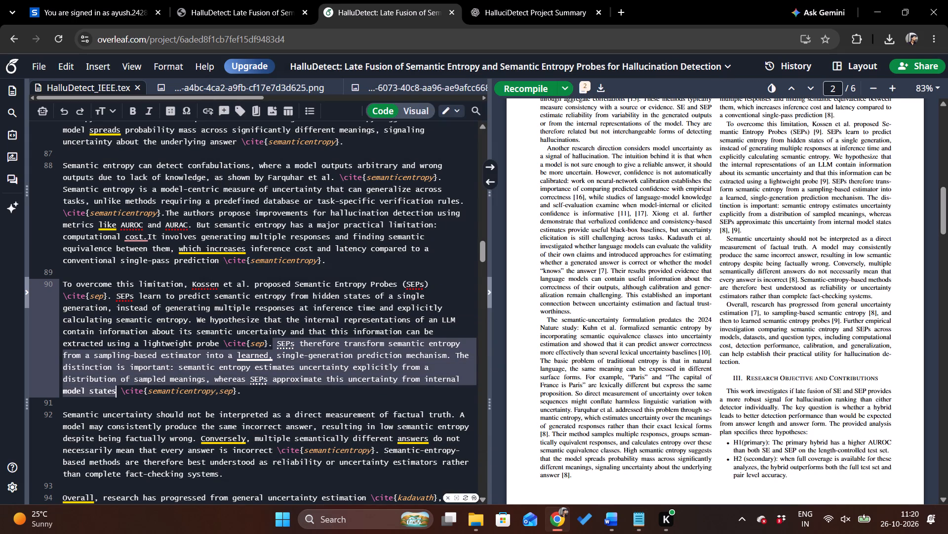
key(ctrl+v)
key(alt+Tab)
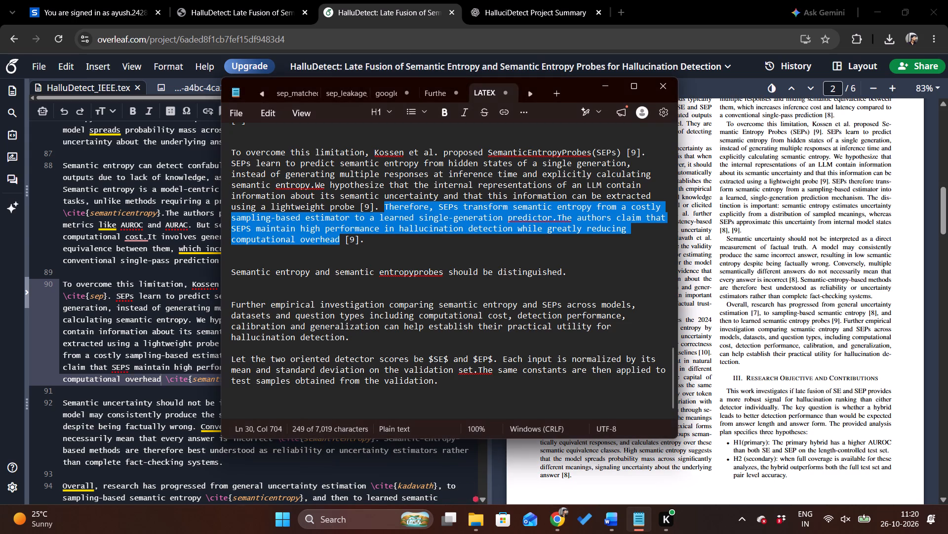
key(alt+Tab)
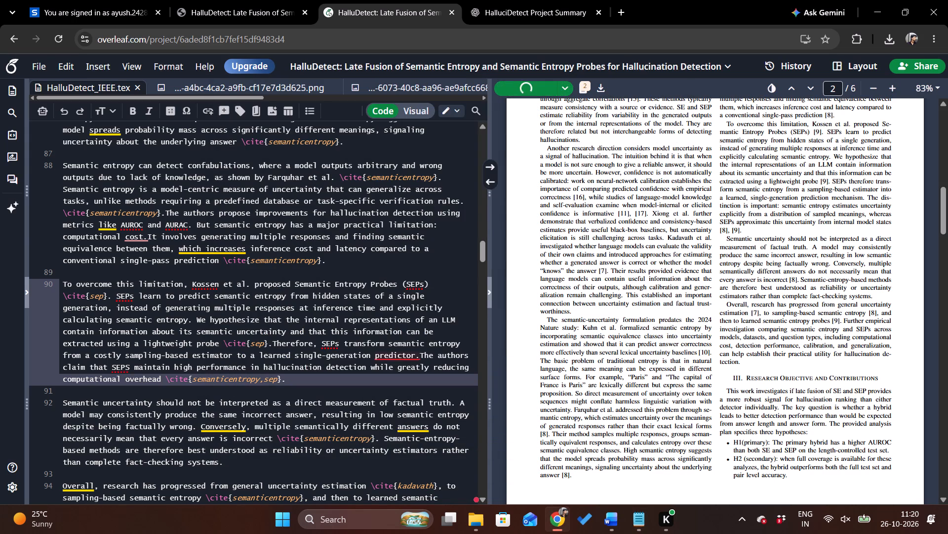
click(397, 376)
Insert Notepad's 'Semantic entropy and semantic entropyprobes should be distinguished.' on its own line before 'Semantic uncertainty should not…', accepting the suggested 'entropy probes' correction.
key(alt+Tab)
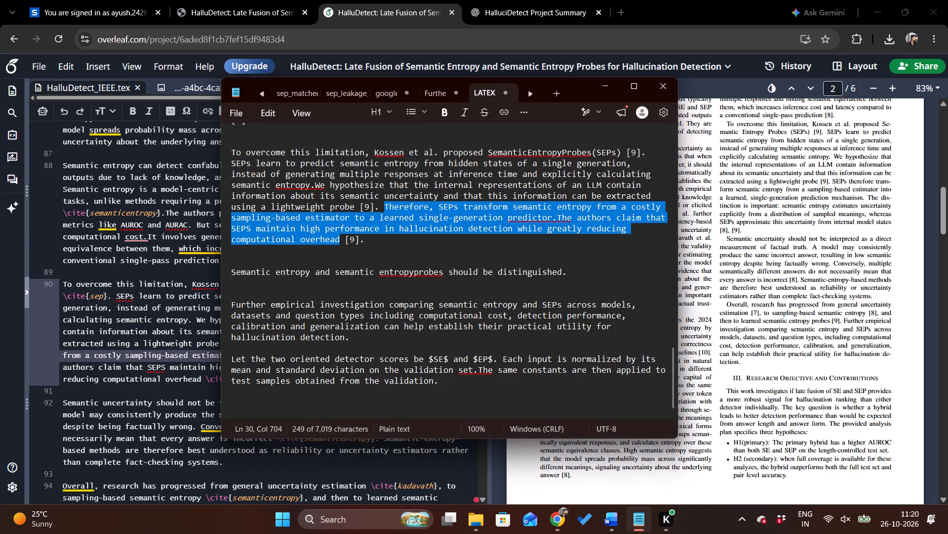
scroll(449, 269, down, 1)
drag(232, 270, 565, 266)
key(ctrl+c)
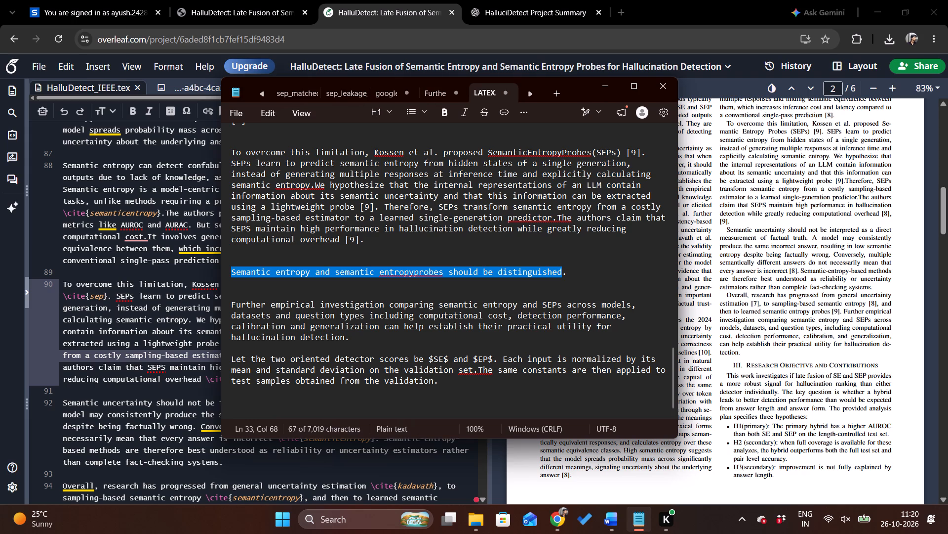
key(alt+Tab)
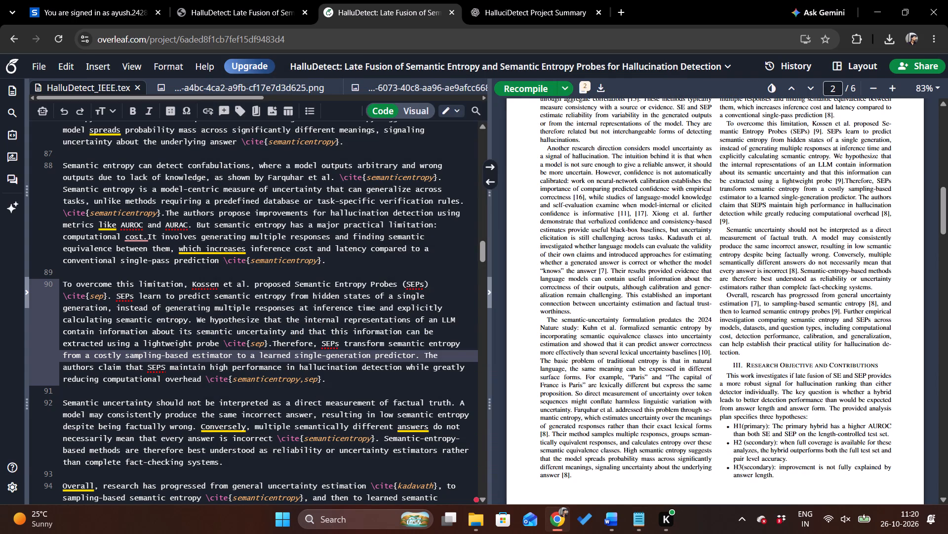
click(63, 400)
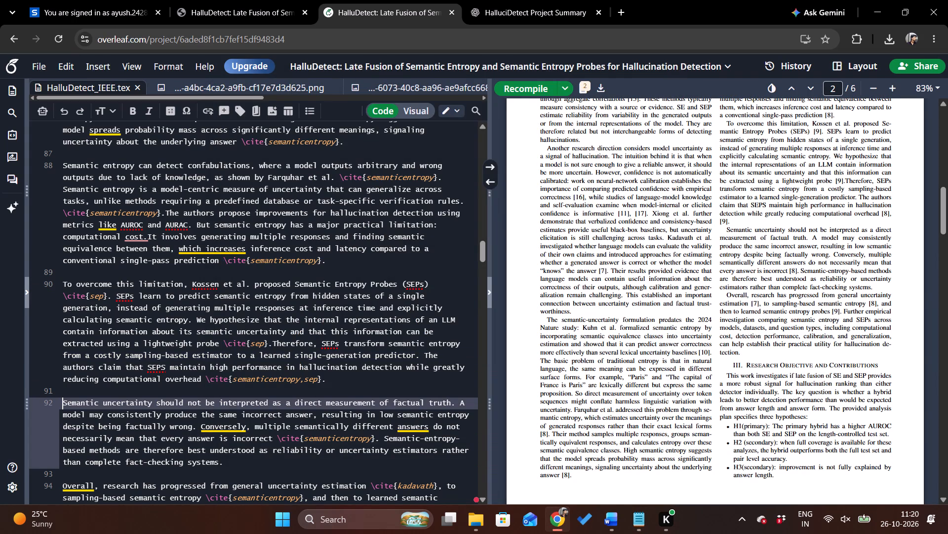
key(ctrl+v)
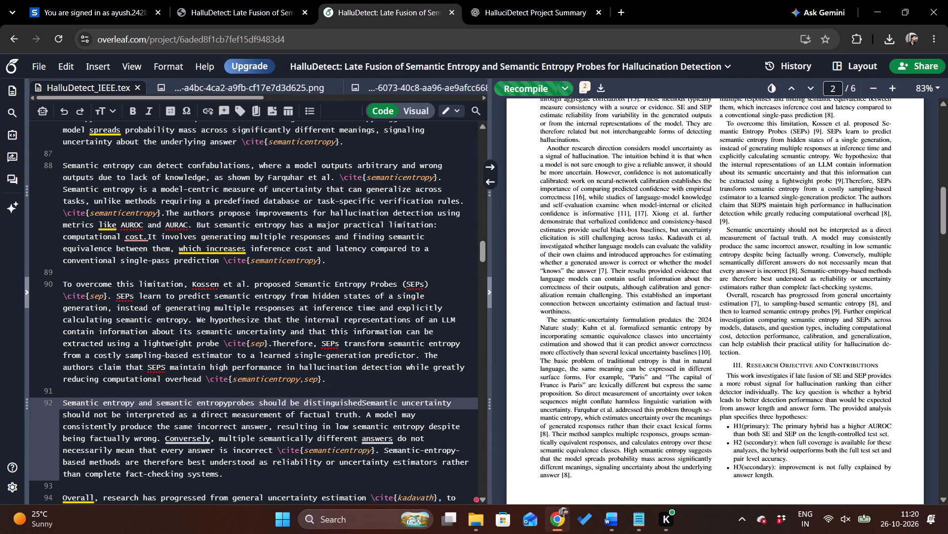
key(period)
key(Return)
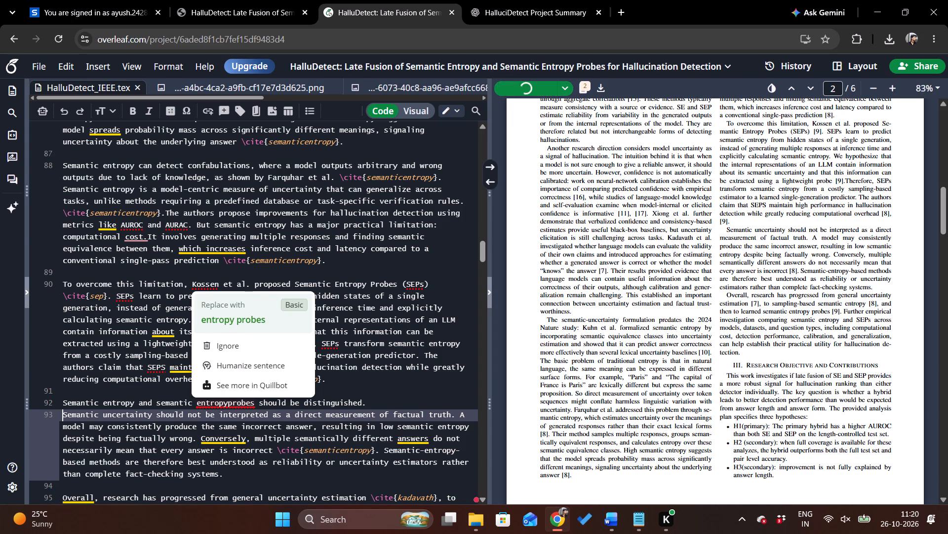
click(231, 312)
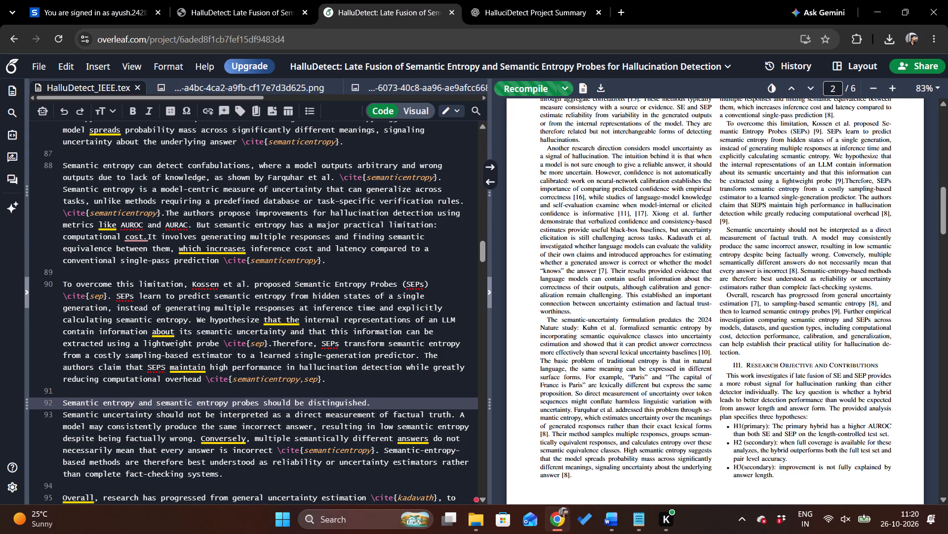
Replace the 'Further empirical investigation…hallucination detection.' sentence after \cite{sep} in the 'Overall' paragraph with Notepad's version of it.
scroll(231, 312, down, 3)
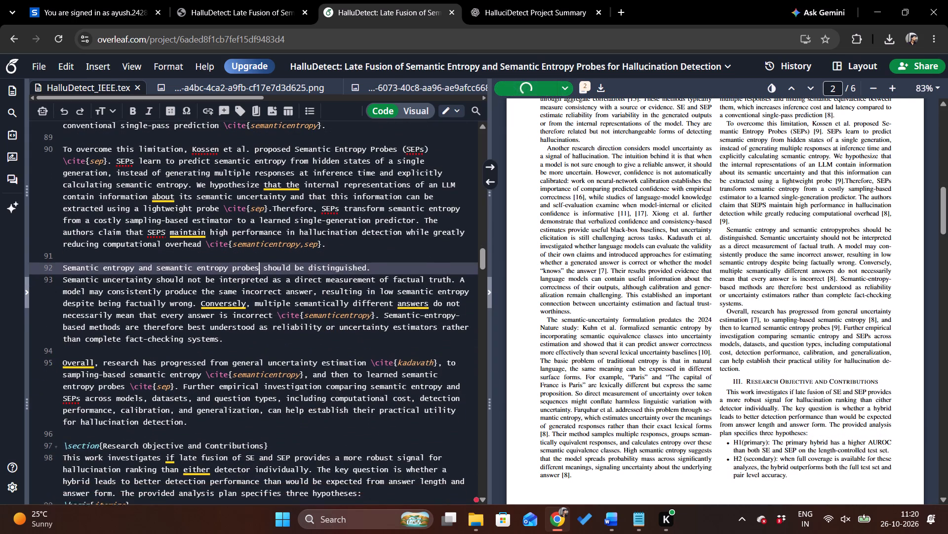
scroll(231, 312, down, 3)
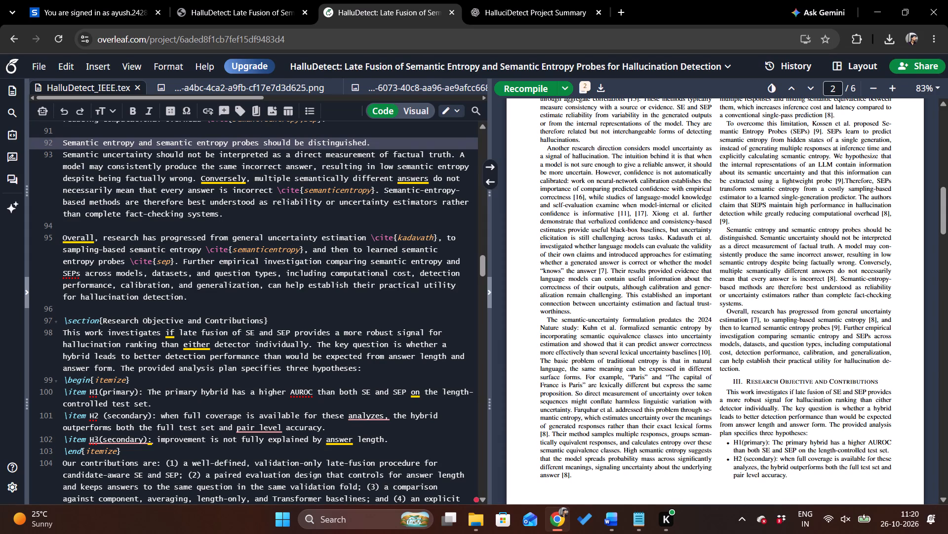
key(alt+Tab)
scroll(435, 316, down, 1)
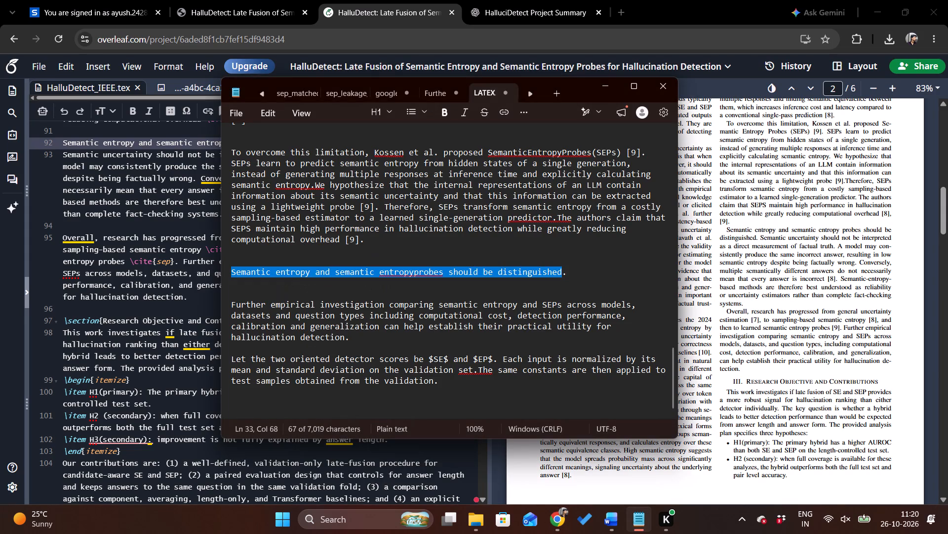
drag(349, 340, 231, 304)
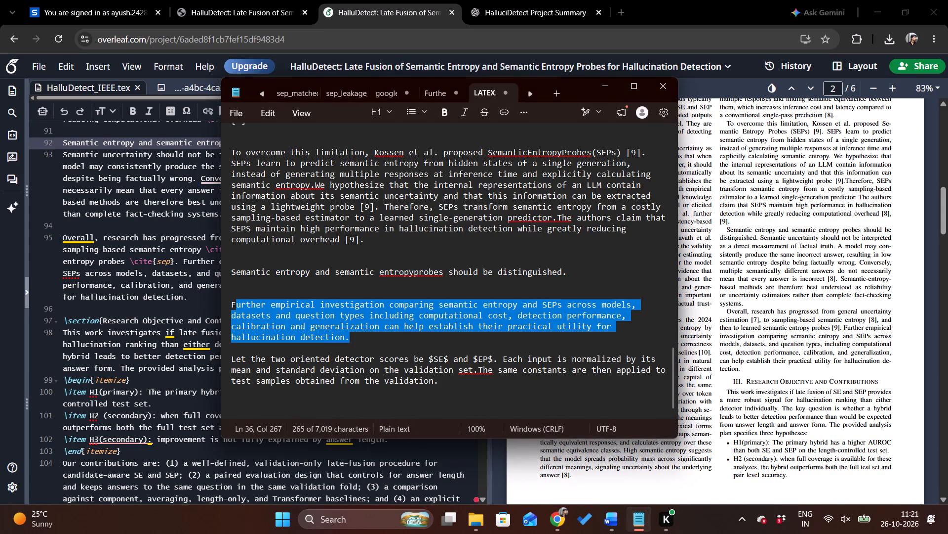
drag(231, 304, 230, 304)
key(ctrl+c)
key(alt+Tab)
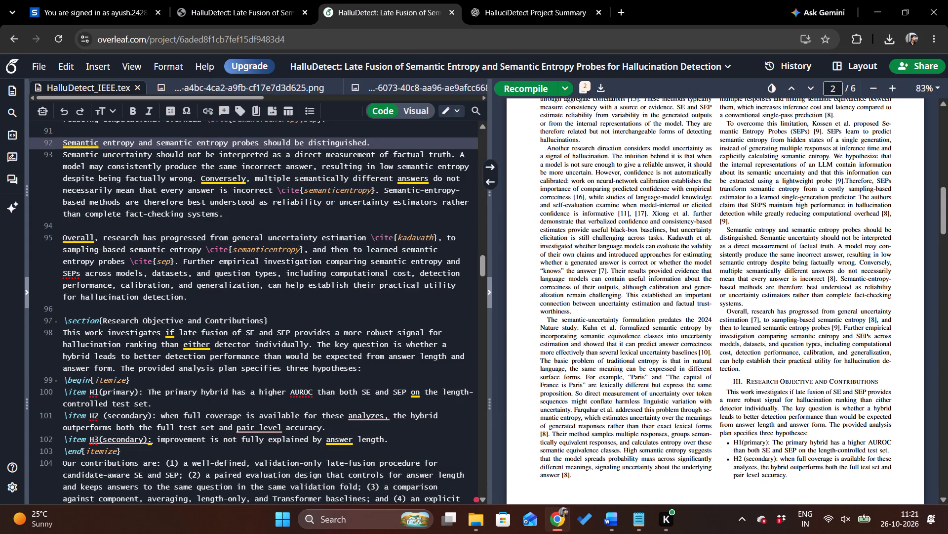
drag(183, 260, 190, 297)
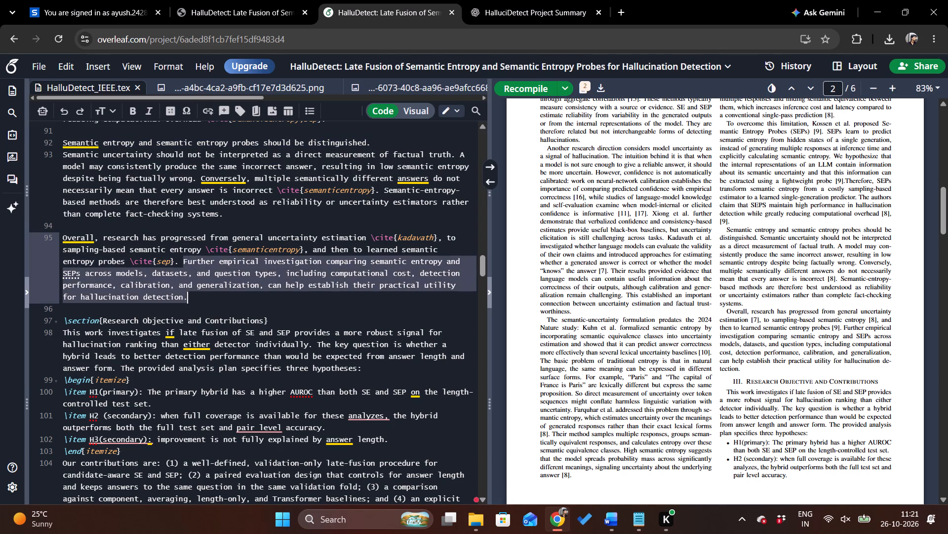
drag(190, 297, 190, 297)
key(ctrl+v)
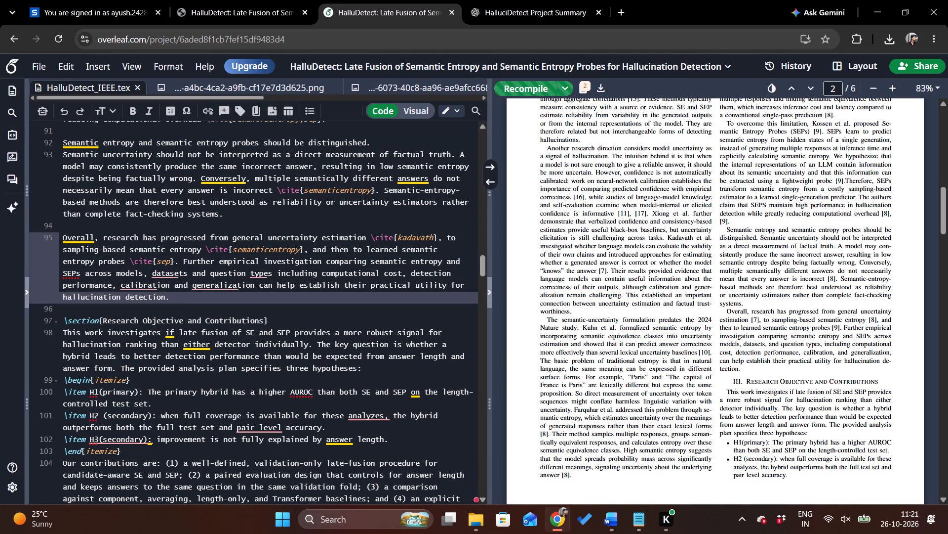
Accept the suggested commas after 'datasets', 'types' and 'calibration' in the 'Further empirical investigation' sentence.
click(180, 301)
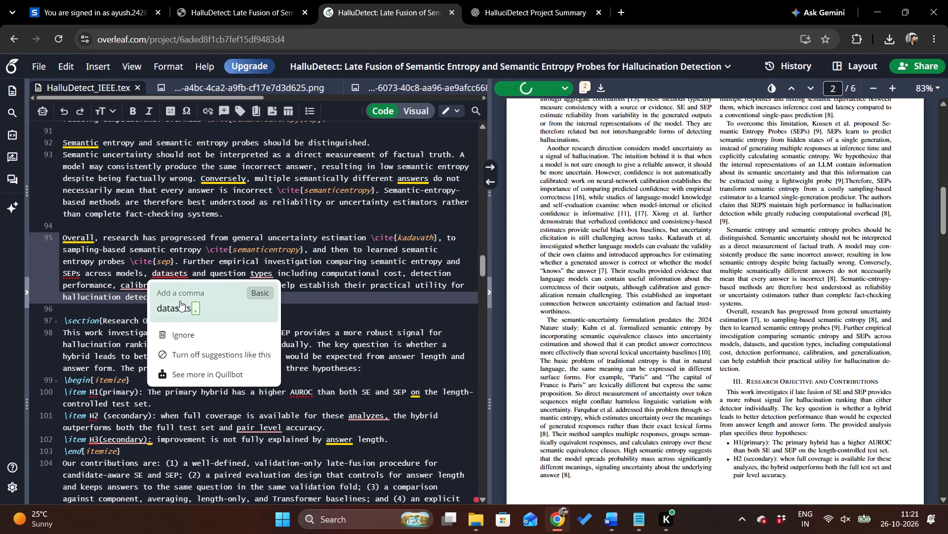
click(259, 300)
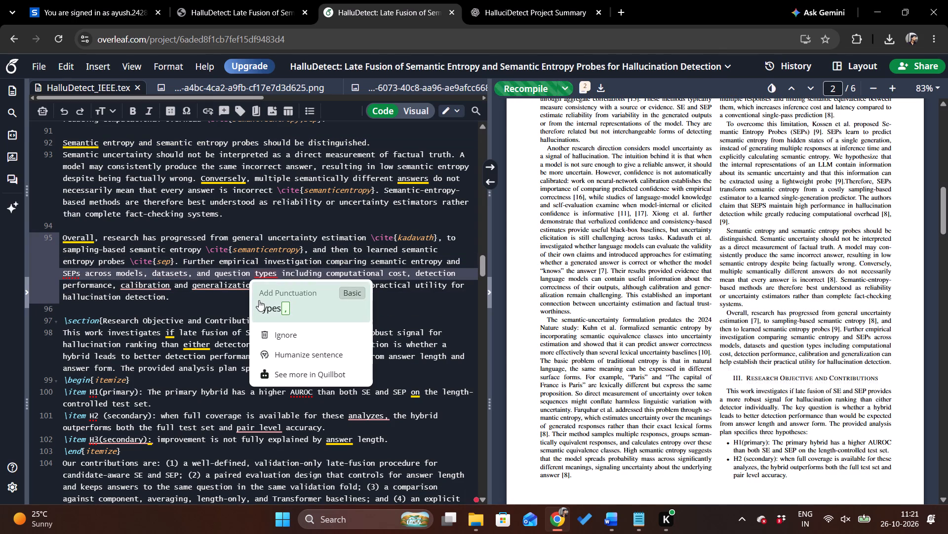
click(155, 311)
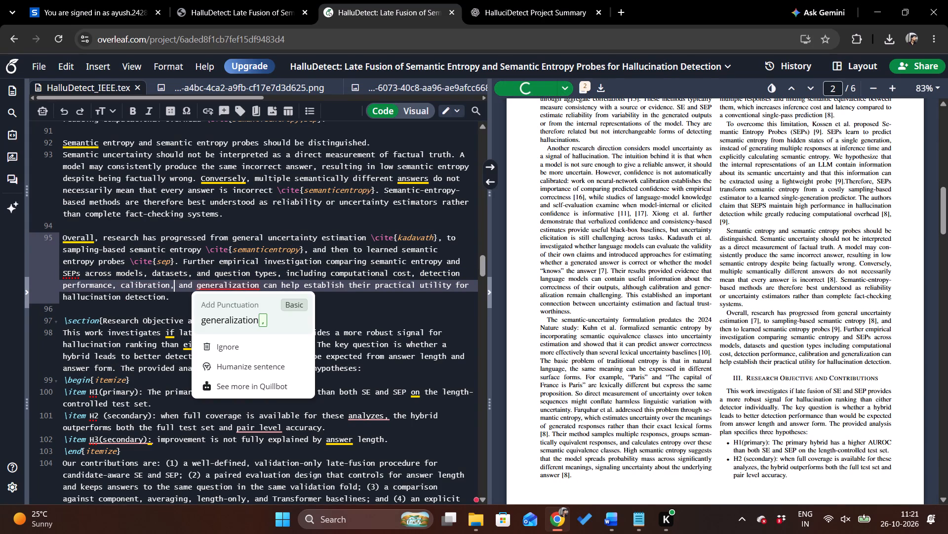
click(247, 321)
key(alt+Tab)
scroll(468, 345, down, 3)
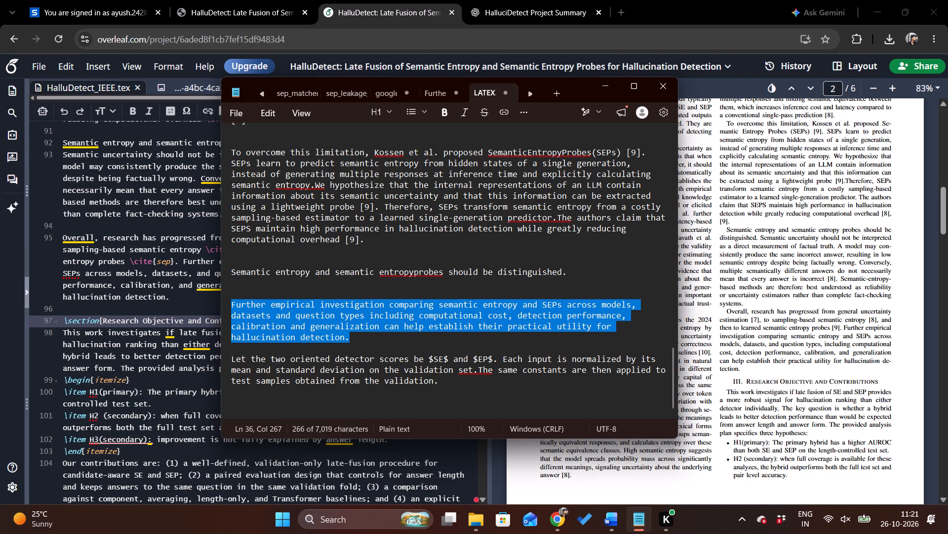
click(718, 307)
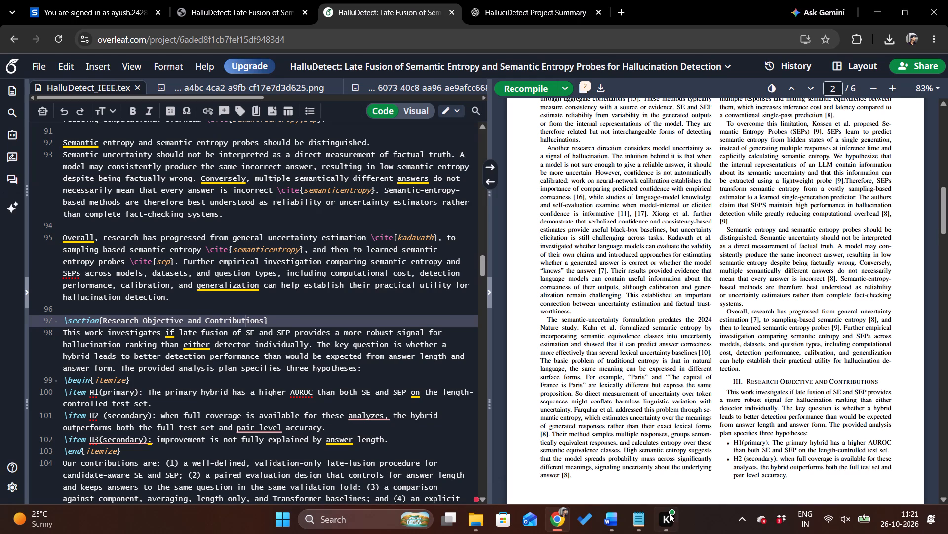